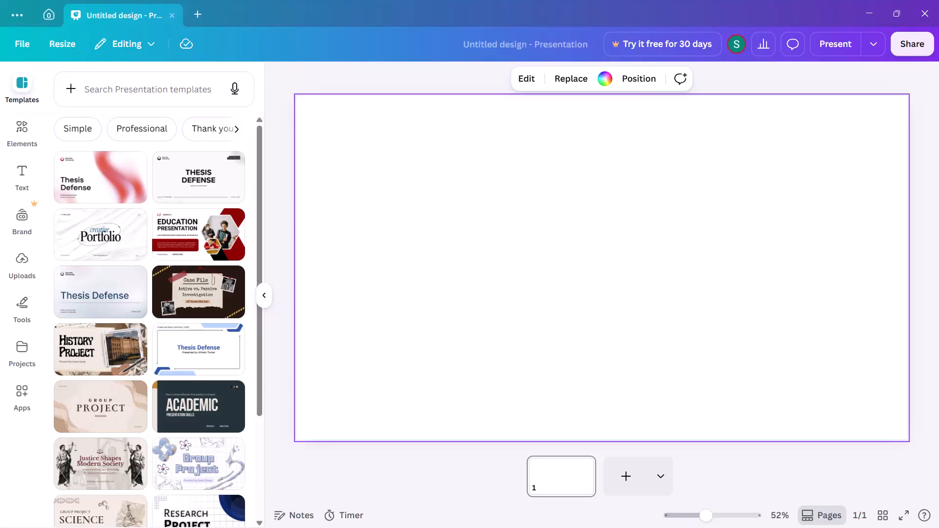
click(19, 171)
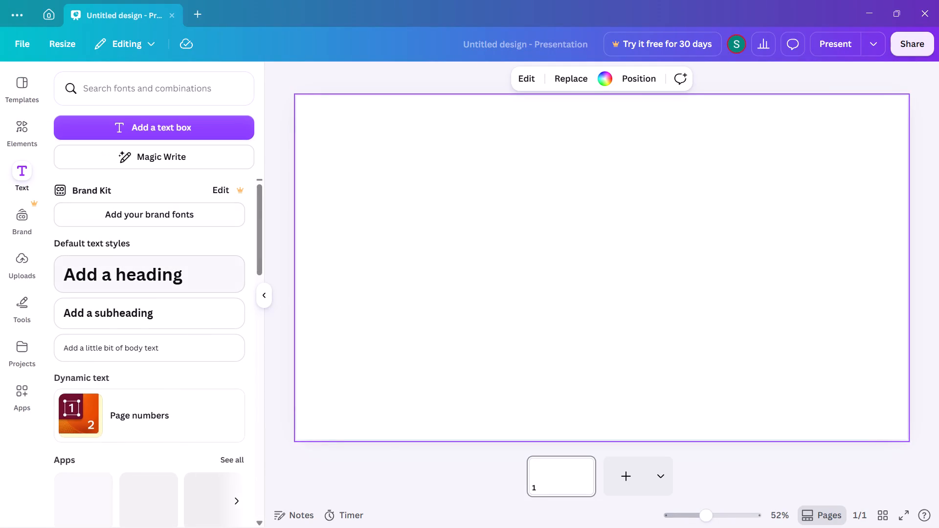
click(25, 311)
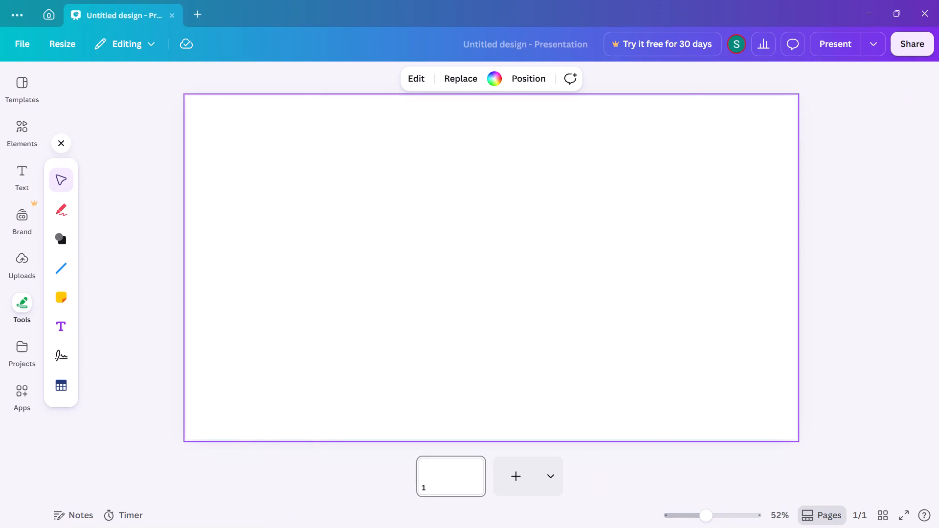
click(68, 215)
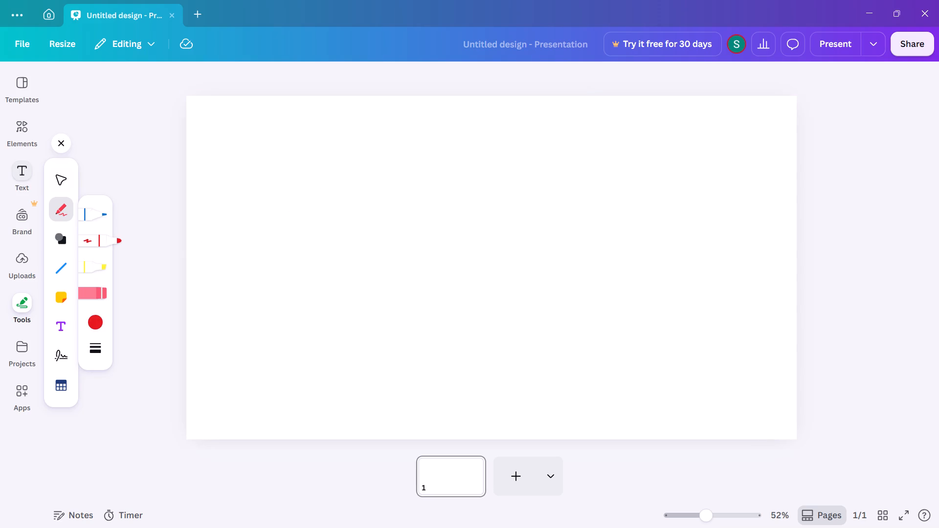
Insert the rounded rectangle from the flowchart shapes onto the blank slide.
click(30, 139)
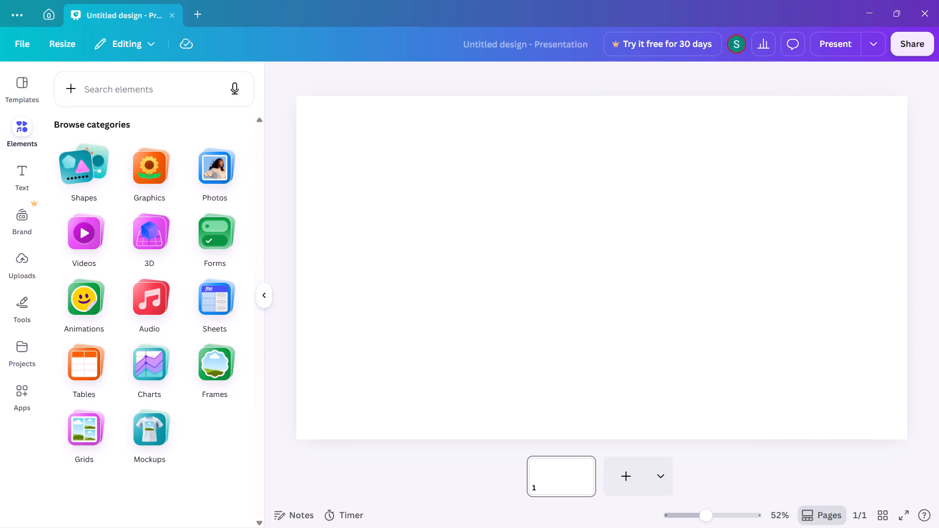
click(83, 170)
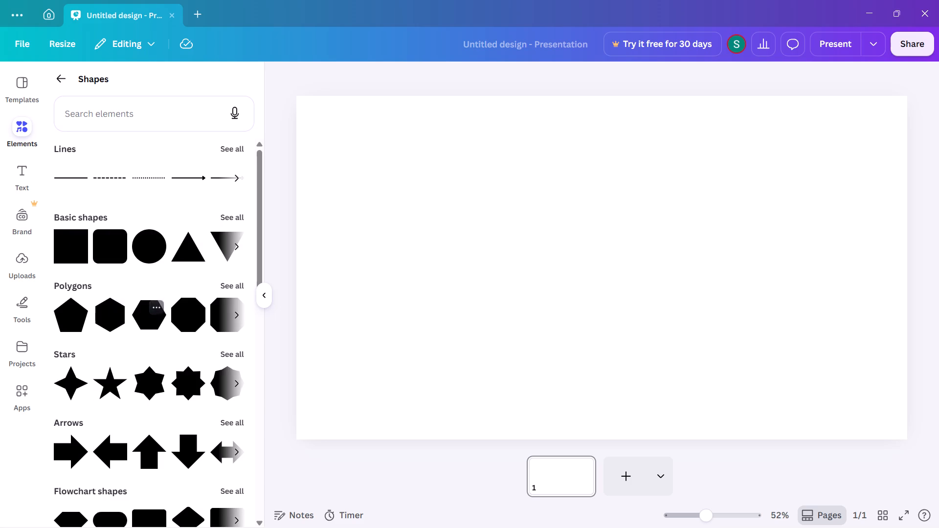
scroll(151, 288, down, 5)
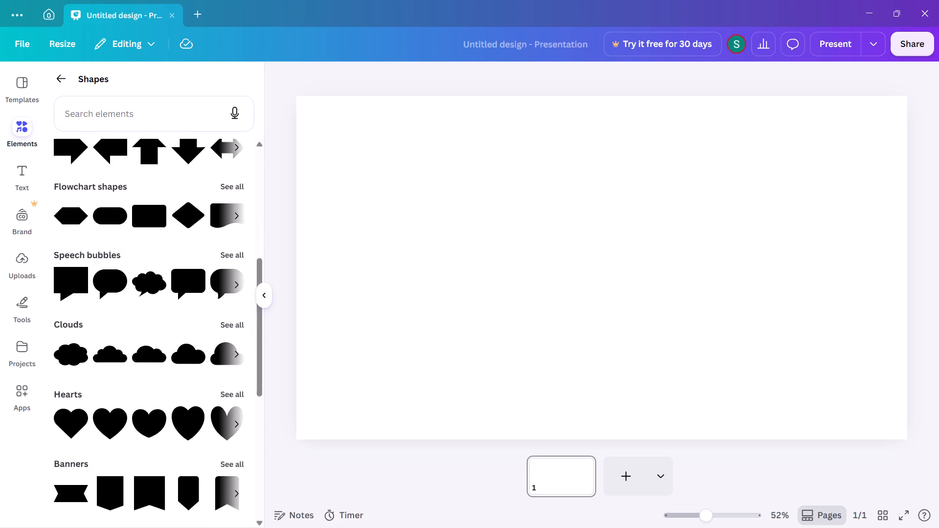
click(148, 213)
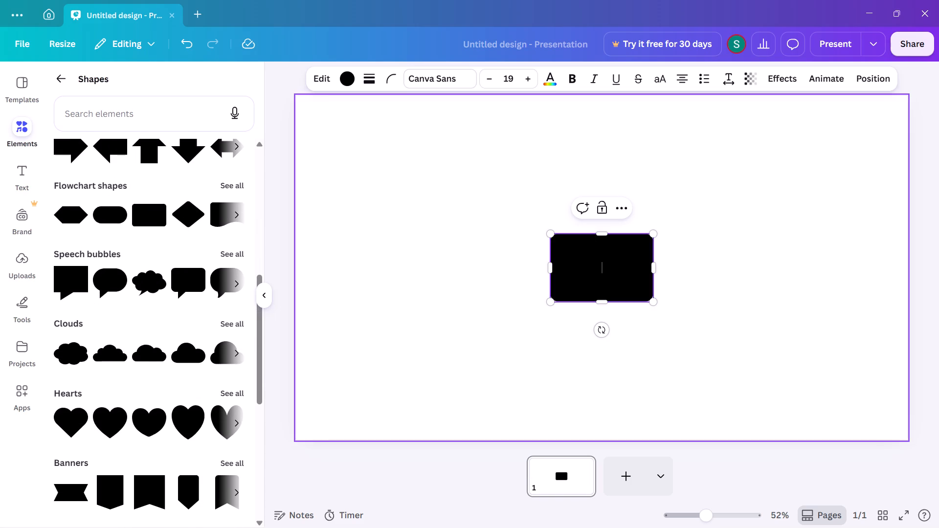
Stretch the black rectangle to about 1,821 wide and nearly the slide's full height, leaving a narrow margin around it.
drag(543, 263, 515, 256)
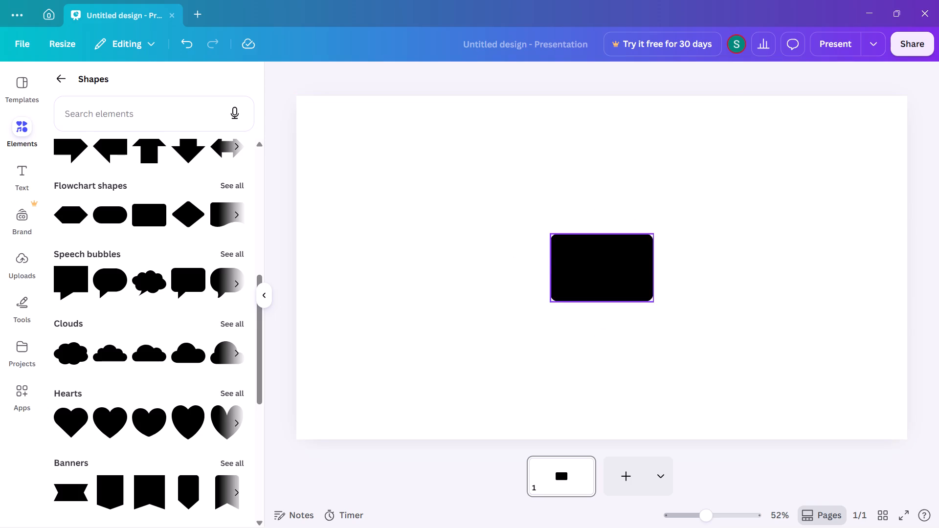
click(568, 260)
drag(551, 270, 406, 248)
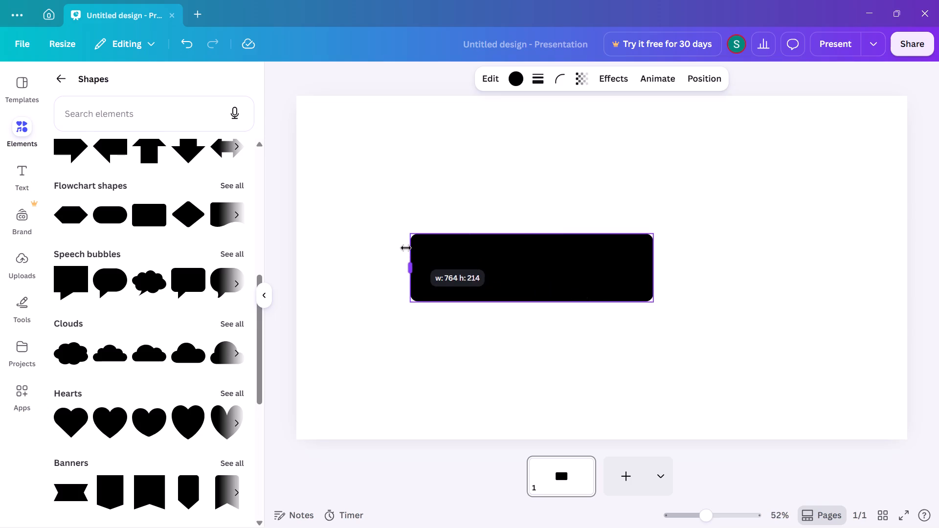
drag(406, 248, 331, 247)
drag(653, 267, 893, 260)
drag(611, 300, 622, 409)
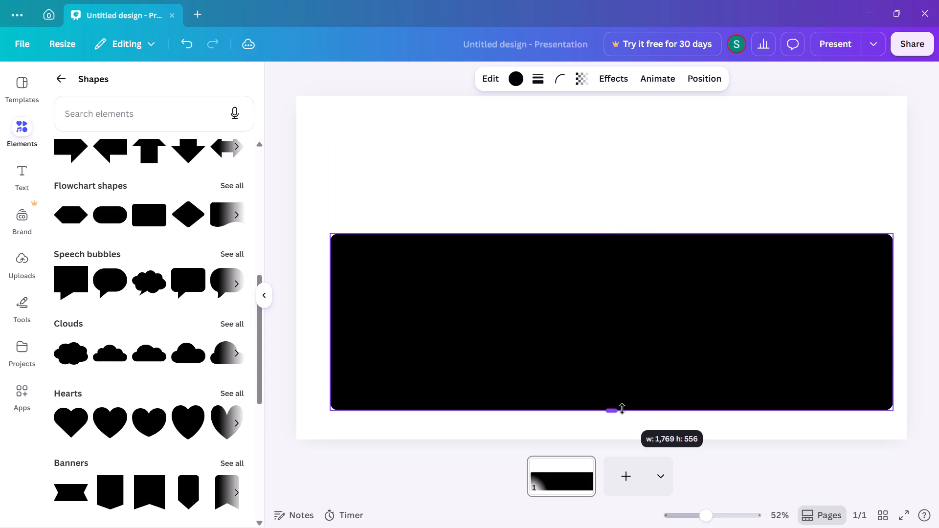
drag(622, 409, 619, 423)
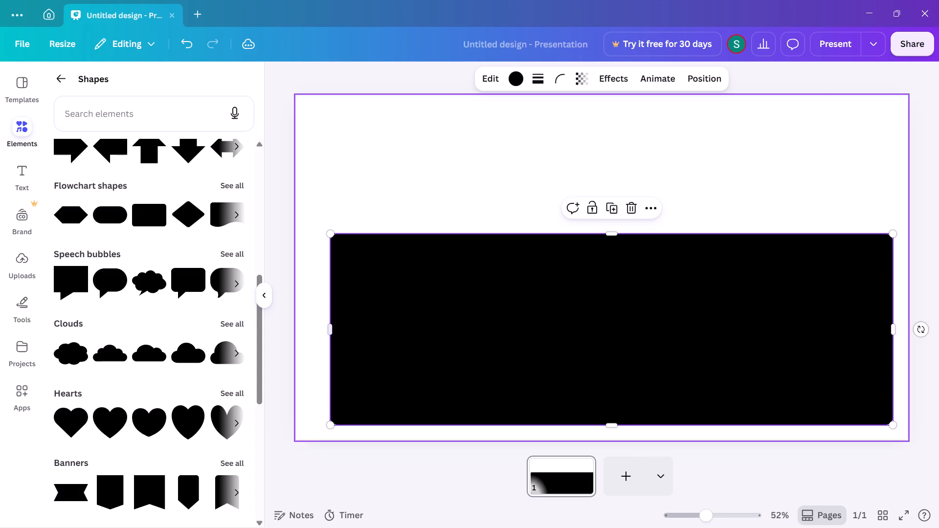
drag(332, 330, 316, 330)
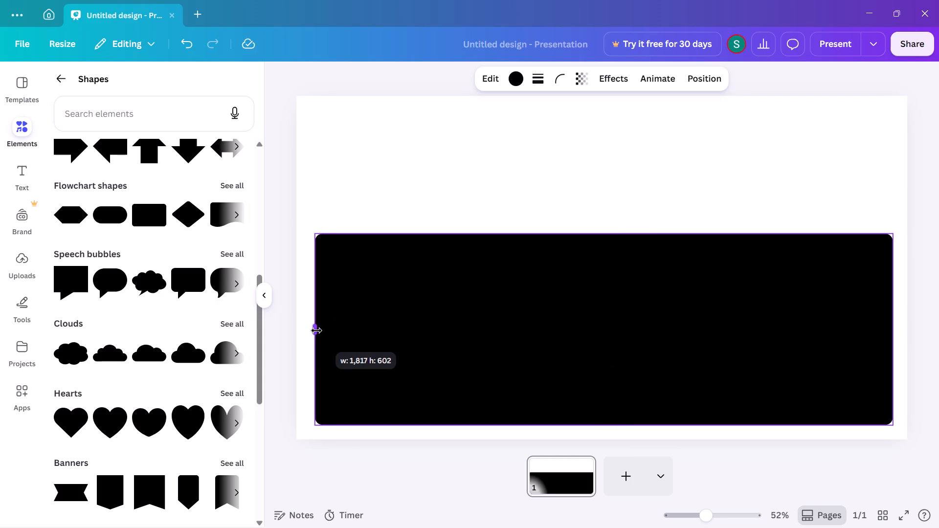
drag(316, 330, 315, 330)
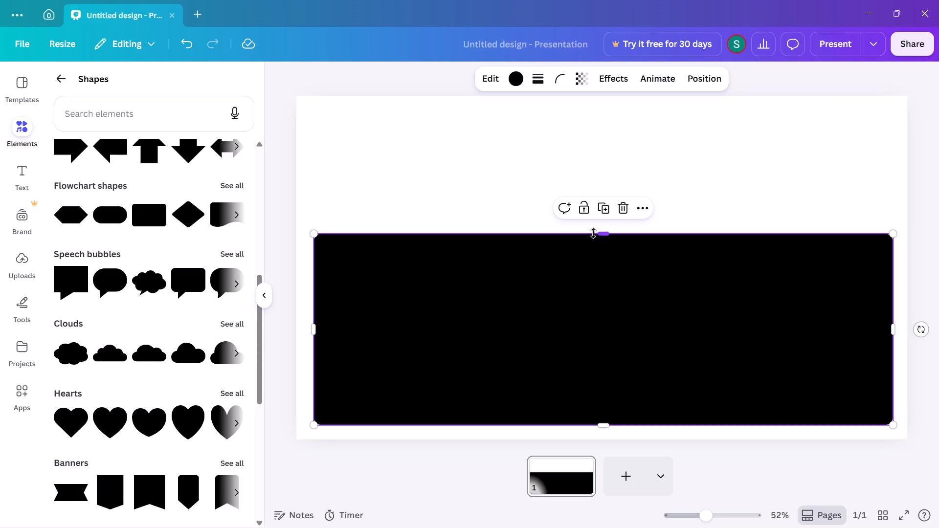
drag(603, 235, 595, 115)
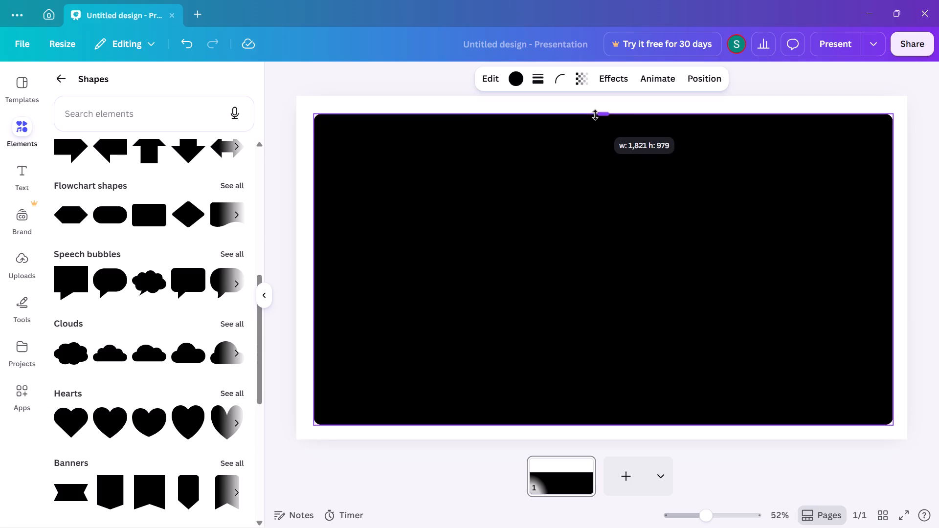
drag(595, 115, 594, 104)
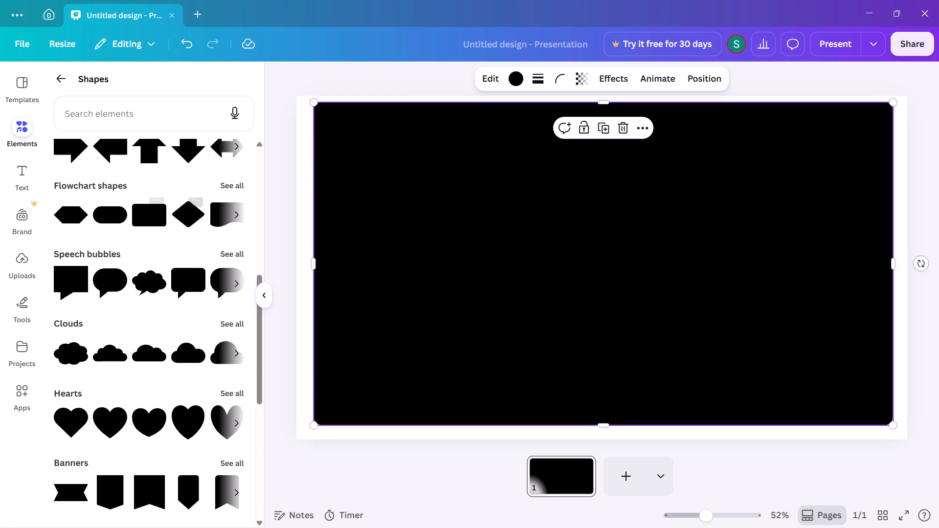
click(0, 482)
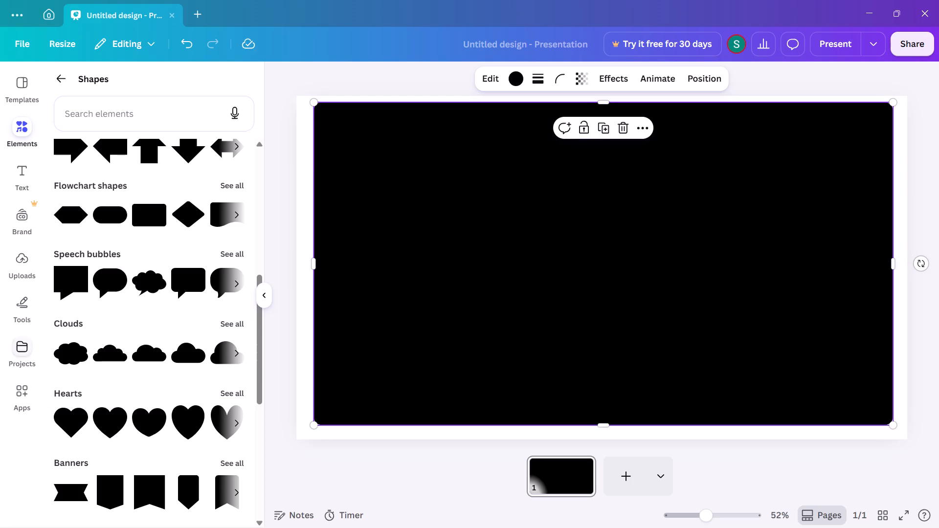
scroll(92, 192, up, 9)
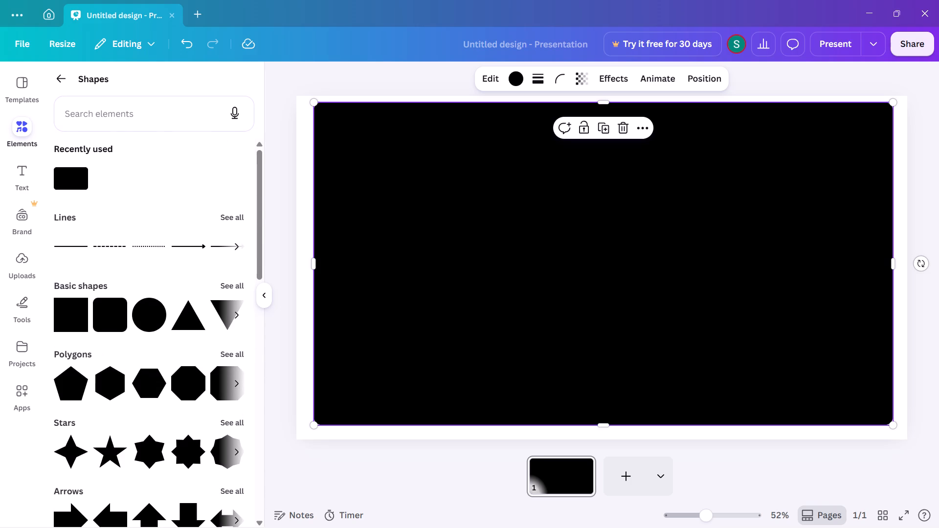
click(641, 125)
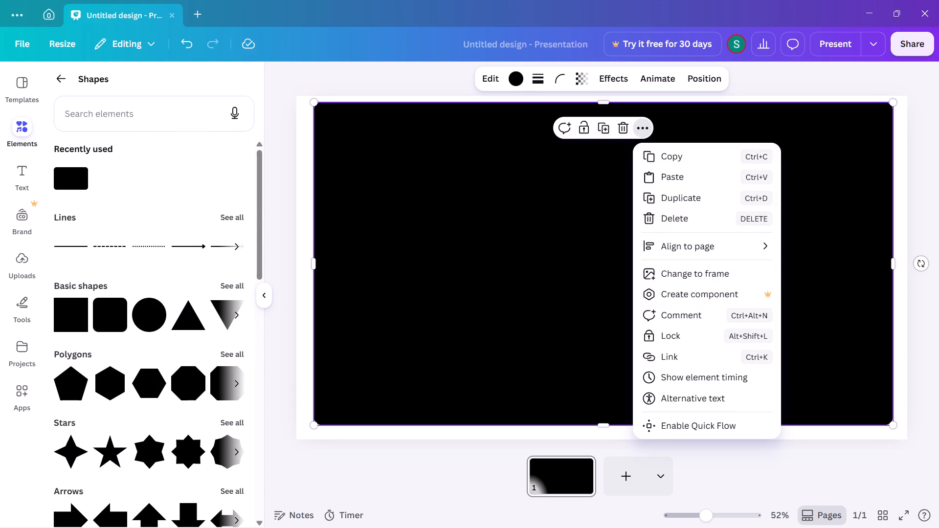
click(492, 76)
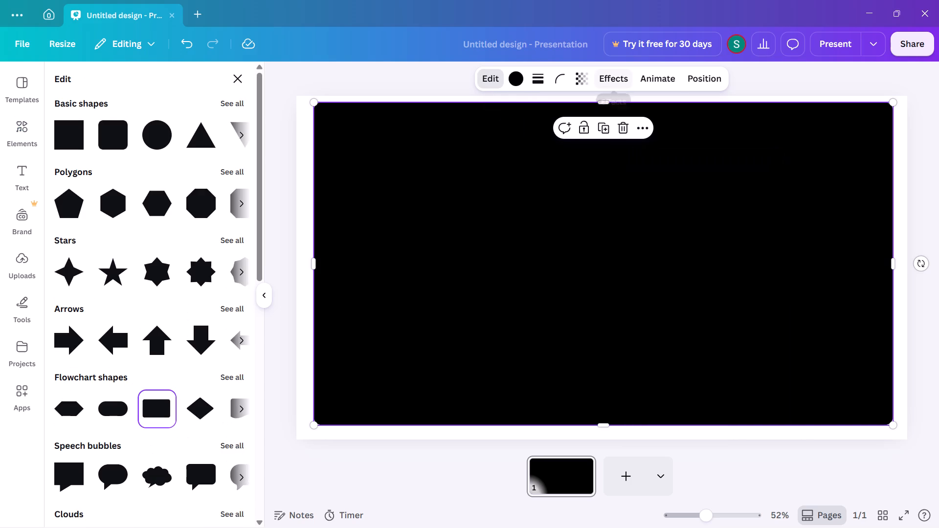
Apply the Radioactive effect to the rectangle and set its glow intensity to 42.
click(618, 84)
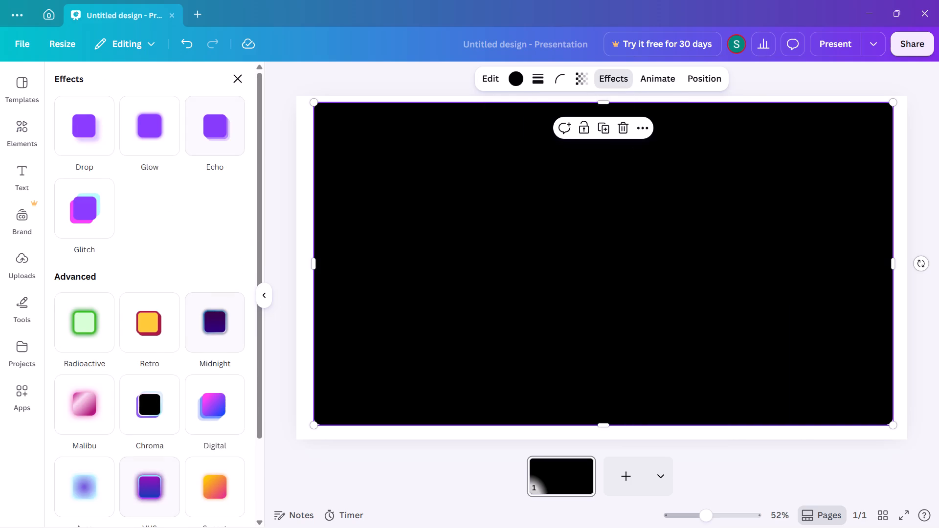
click(75, 334)
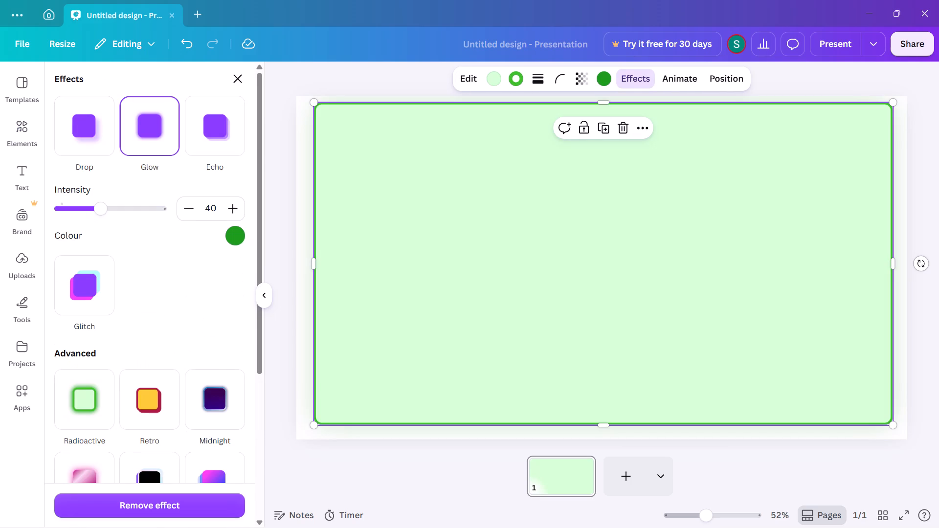
scroll(102, 326, down, 4)
scroll(105, 319, up, 1)
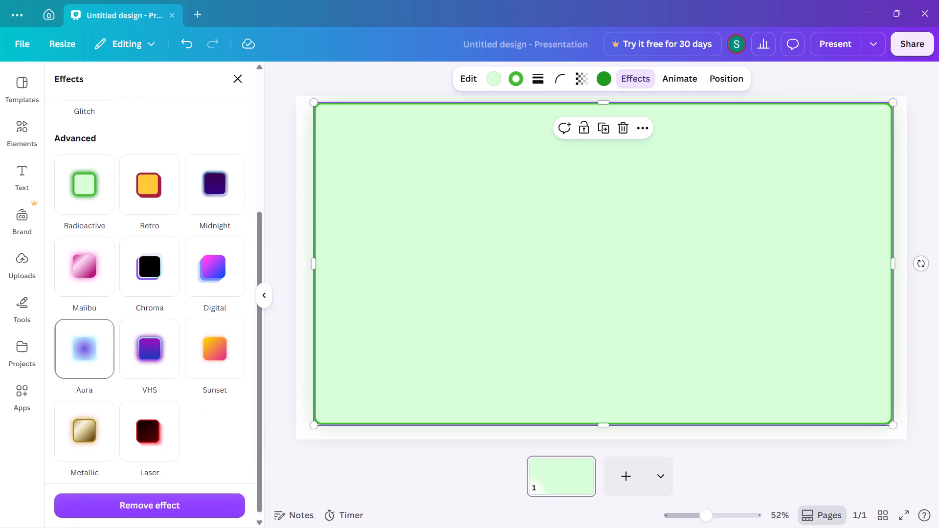
scroll(107, 318, up, 3)
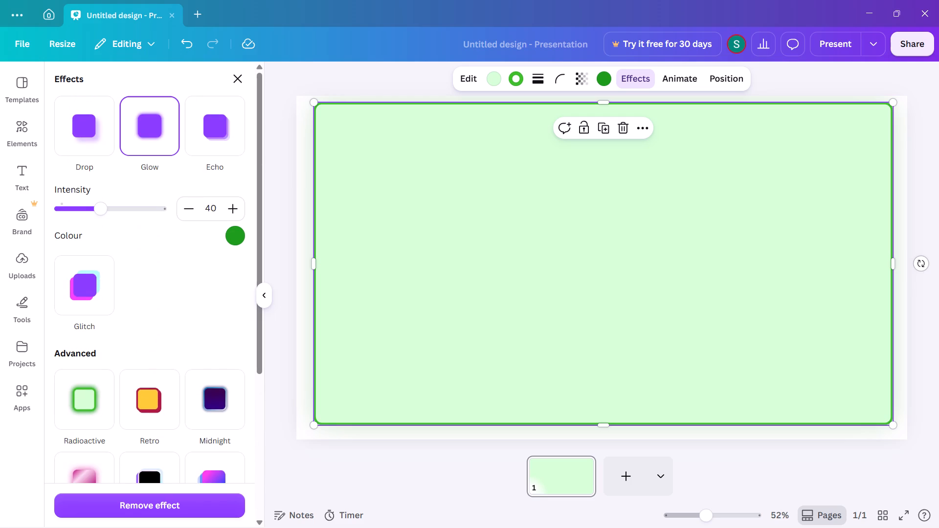
click(103, 213)
Browse the templates, shapes, drawing tools, sticky notes and apps for further content to put on the slide.
click(23, 86)
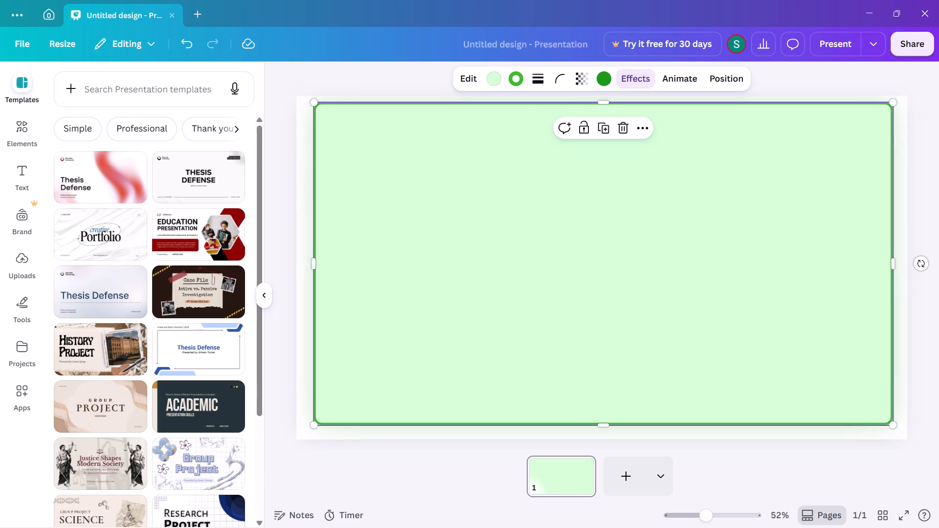
scroll(137, 274, down, 4)
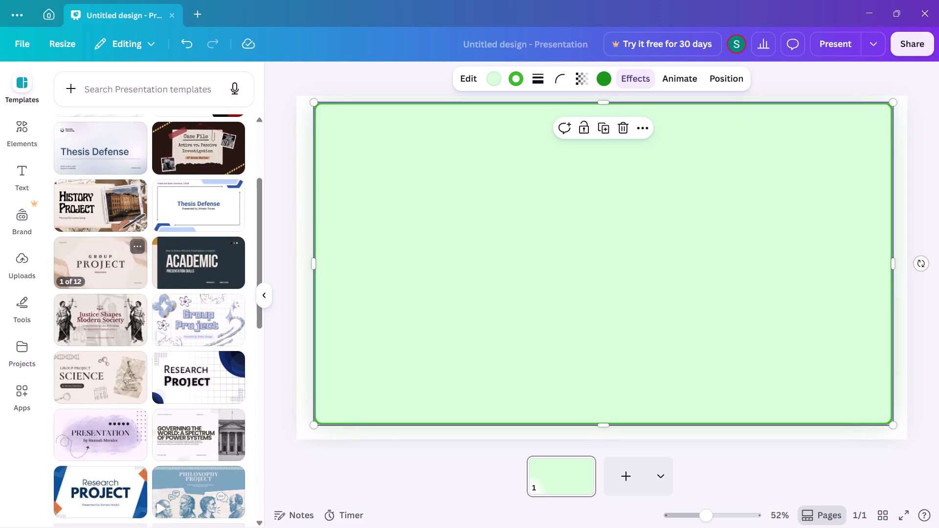
scroll(136, 270, up, 4)
click(22, 144)
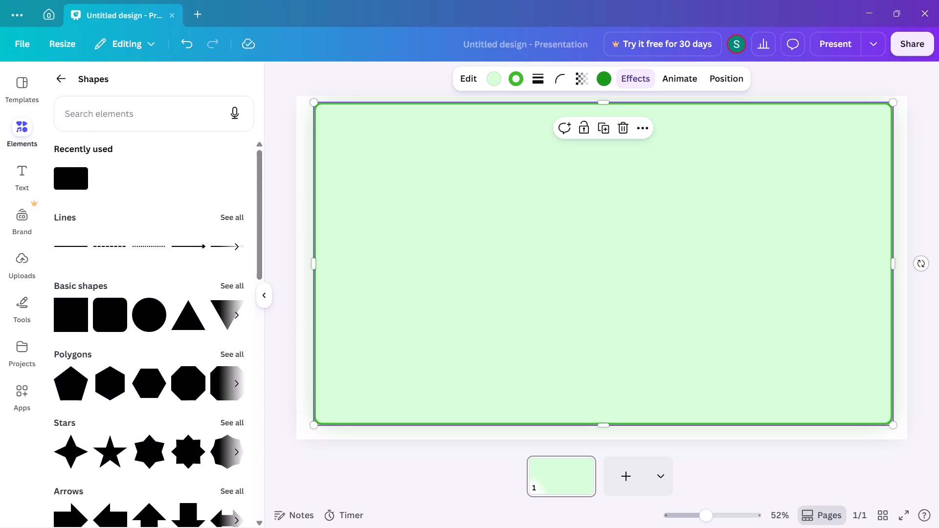
scroll(120, 213, down, 3)
scroll(120, 213, up, 6)
click(22, 328)
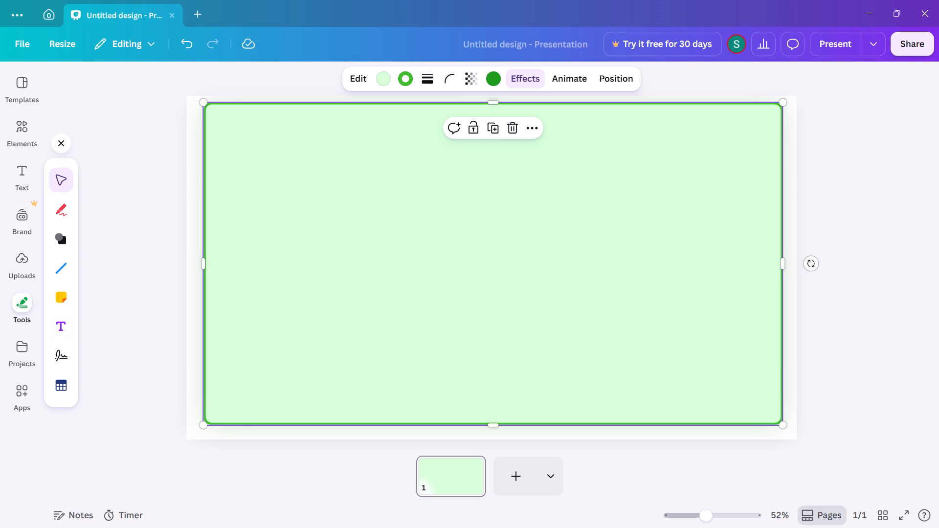
click(65, 244)
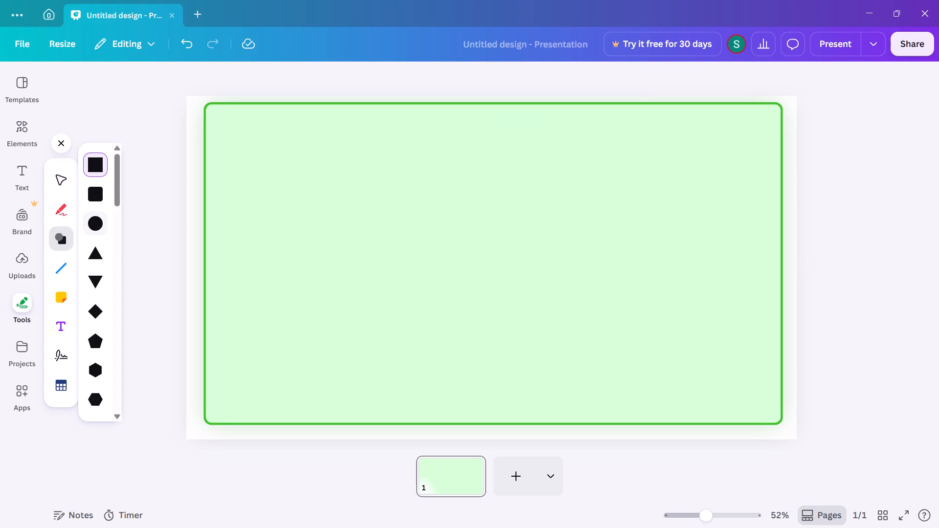
click(56, 177)
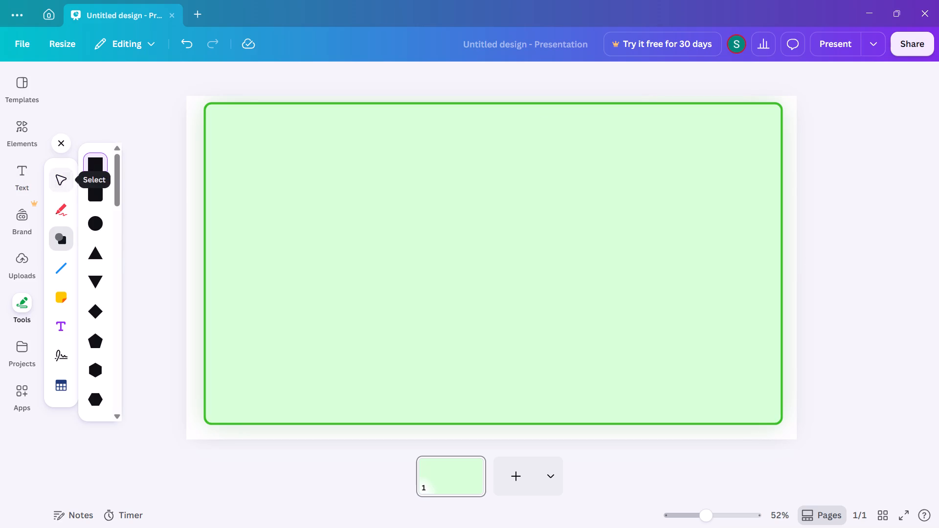
click(65, 306)
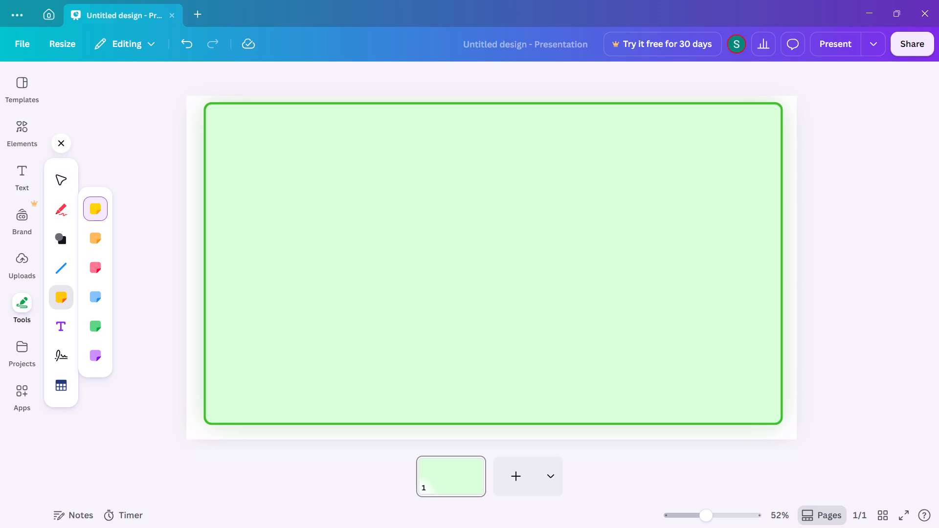
click(36, 394)
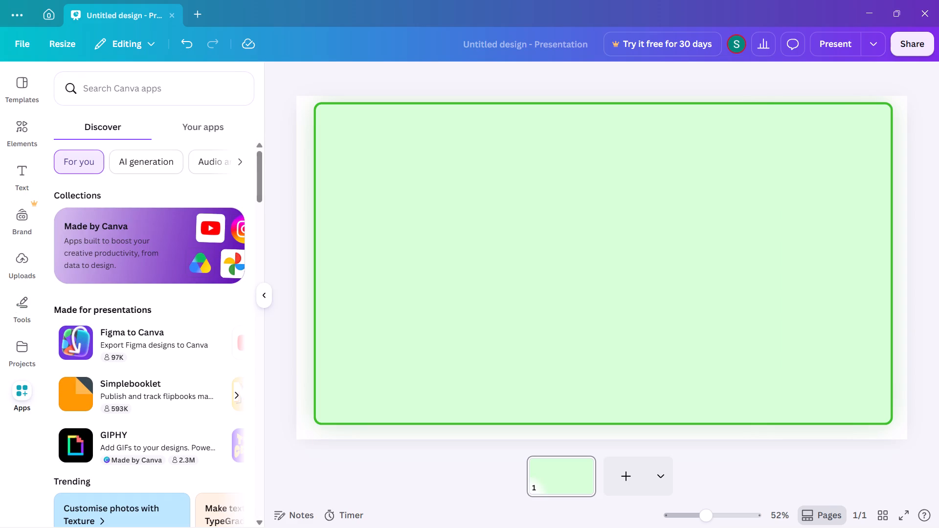
click(108, 46)
click(22, 143)
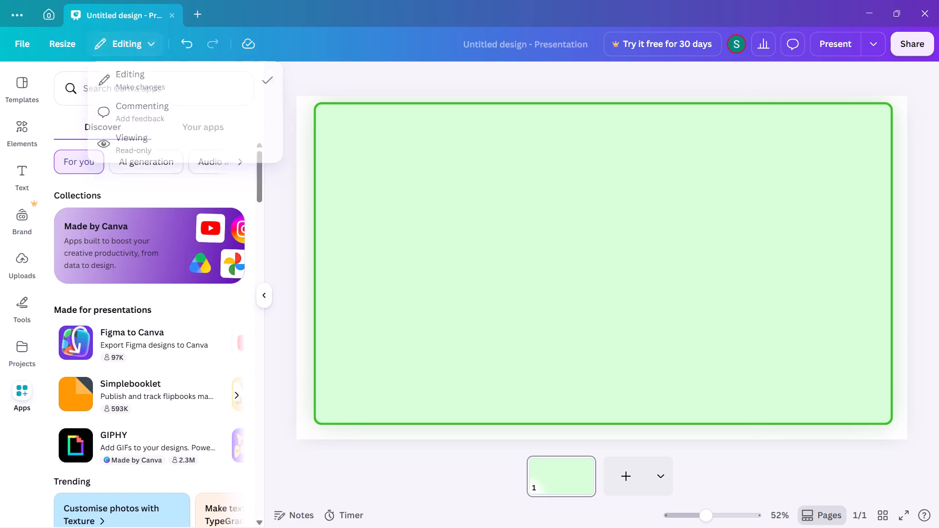
click(22, 143)
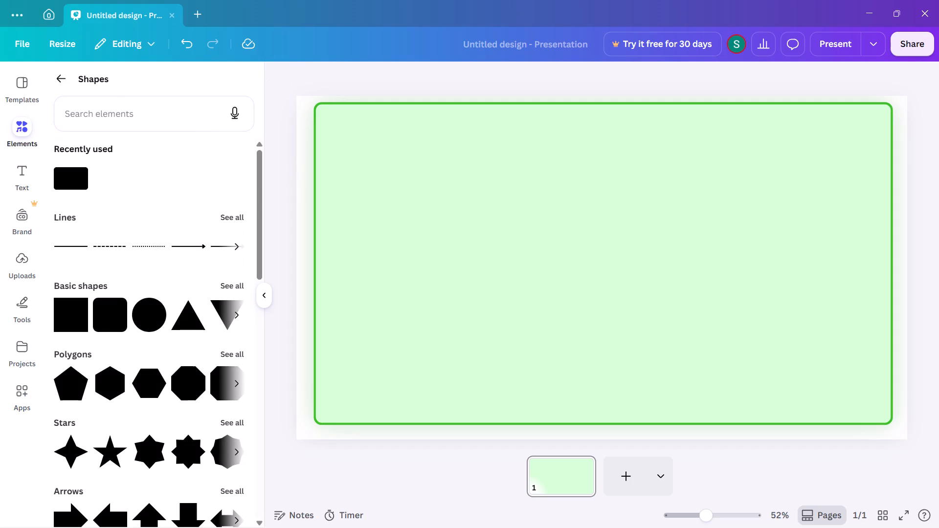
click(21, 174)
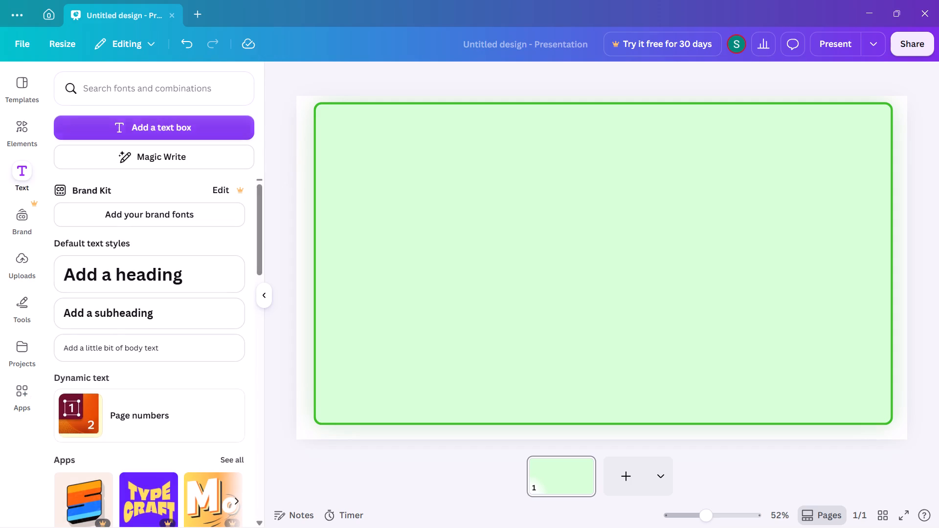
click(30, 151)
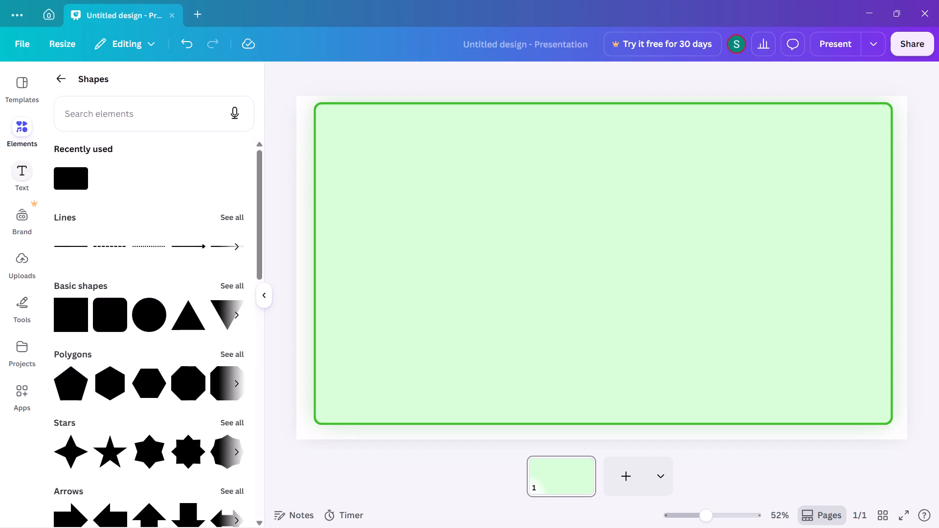
Search the uploaded files for "sardar vallabh patel".
click(24, 251)
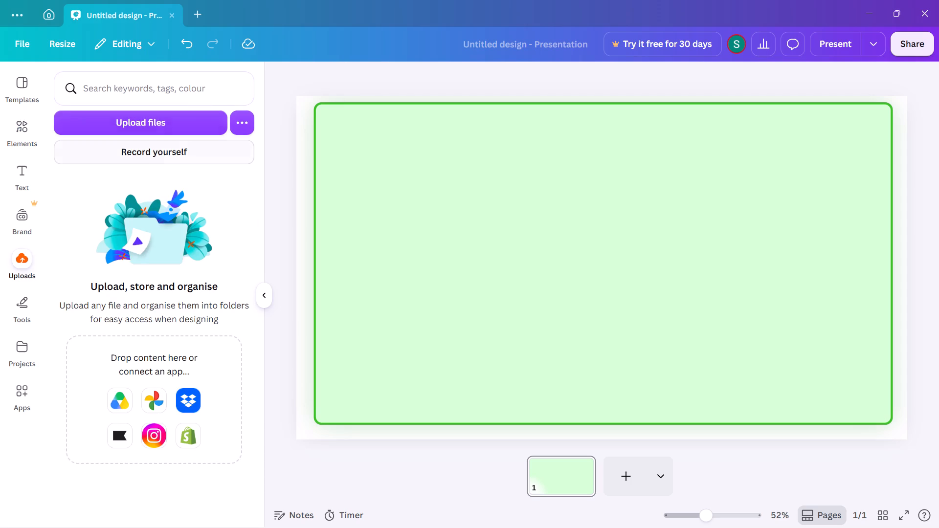
click(131, 101)
click(141, 93)
text(sardar vallabh)
key(space)
text(pata)
key(BackSpace)
text(el)
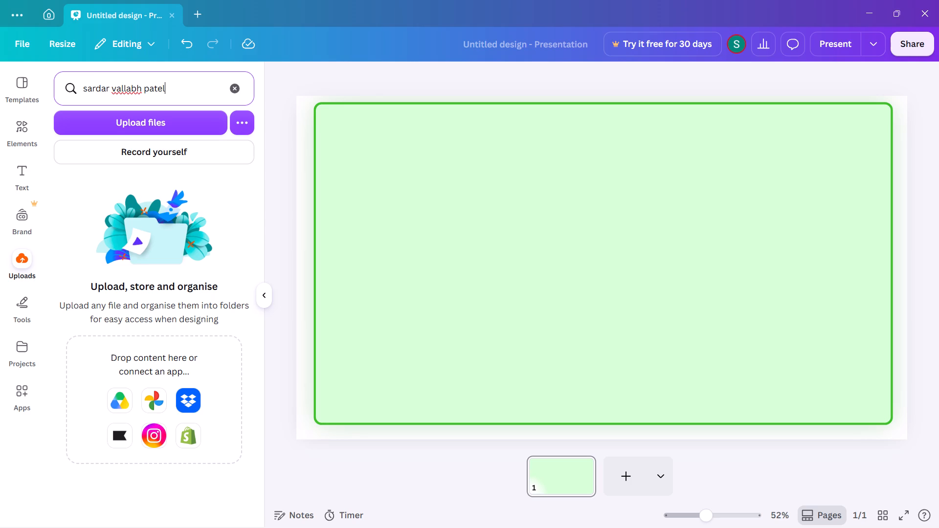
key(Return)
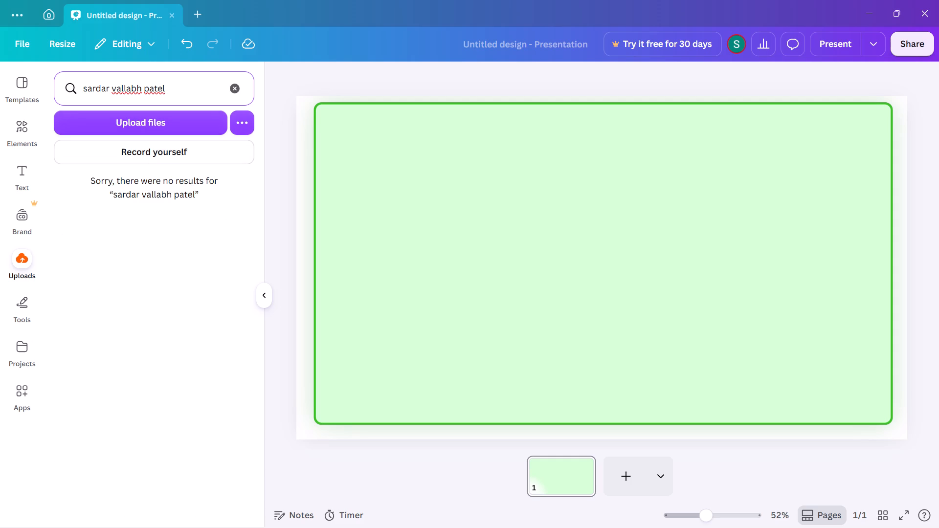
Look through the default text styles, text apps and font combinations for something suitable for the slide.
click(22, 183)
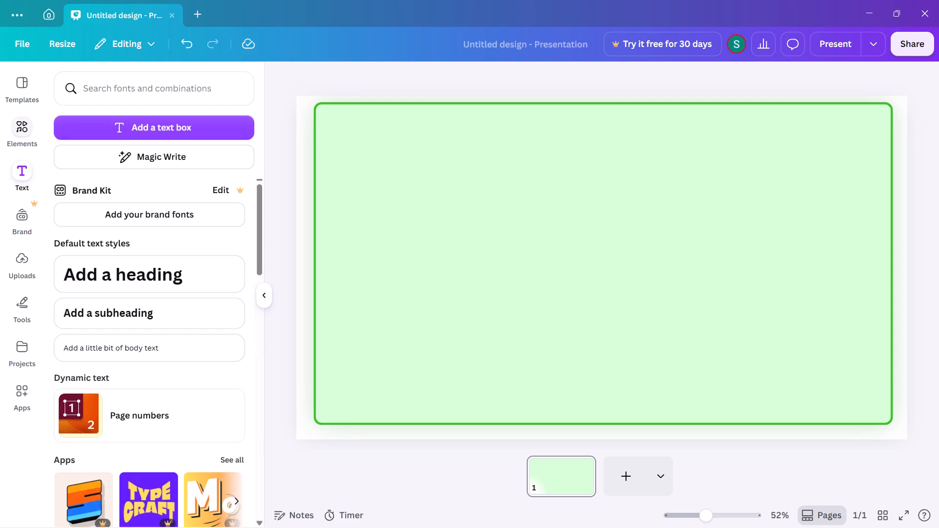
scroll(75, 210, down, 5)
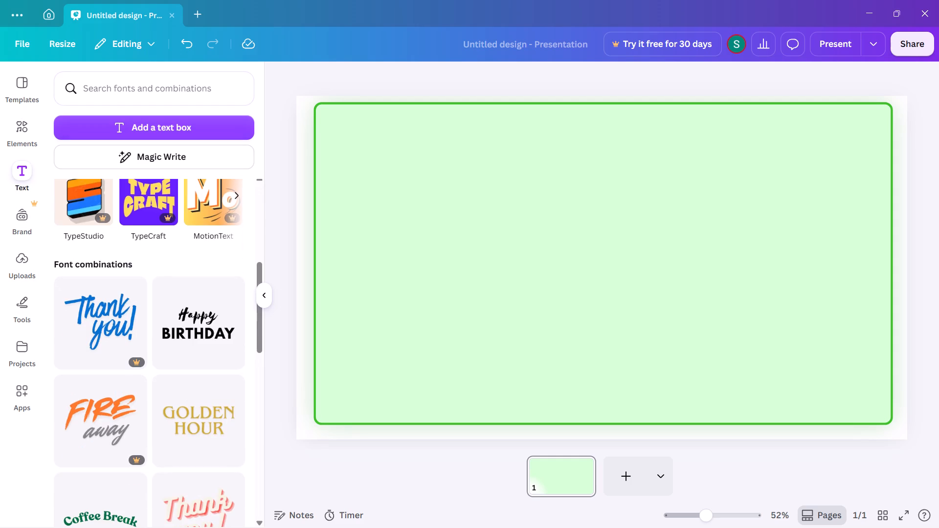
scroll(72, 208, down, 9)
scroll(70, 206, up, 3)
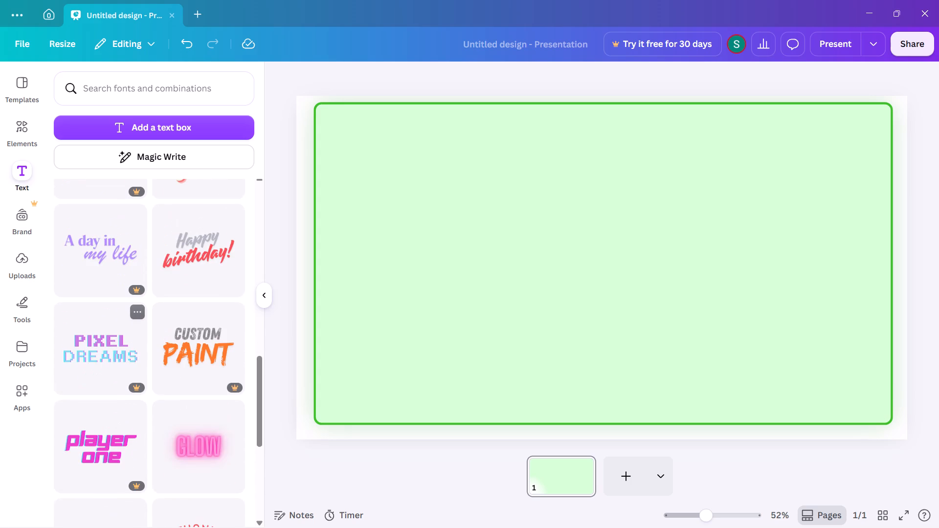
scroll(70, 206, up, 9)
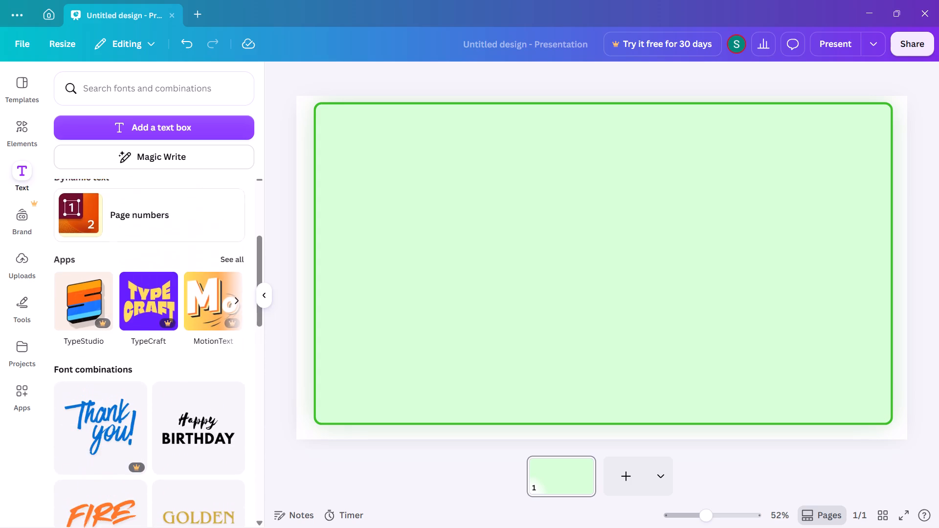
scroll(83, 231, up, 1)
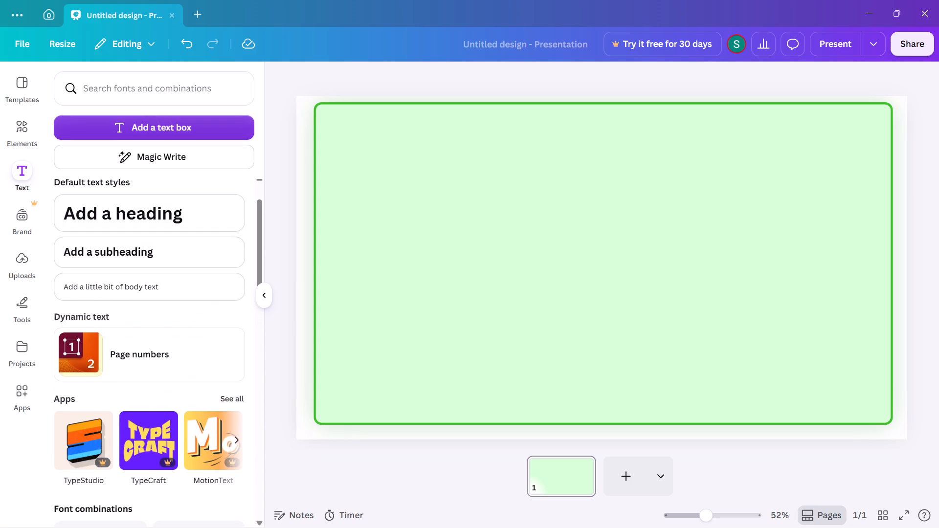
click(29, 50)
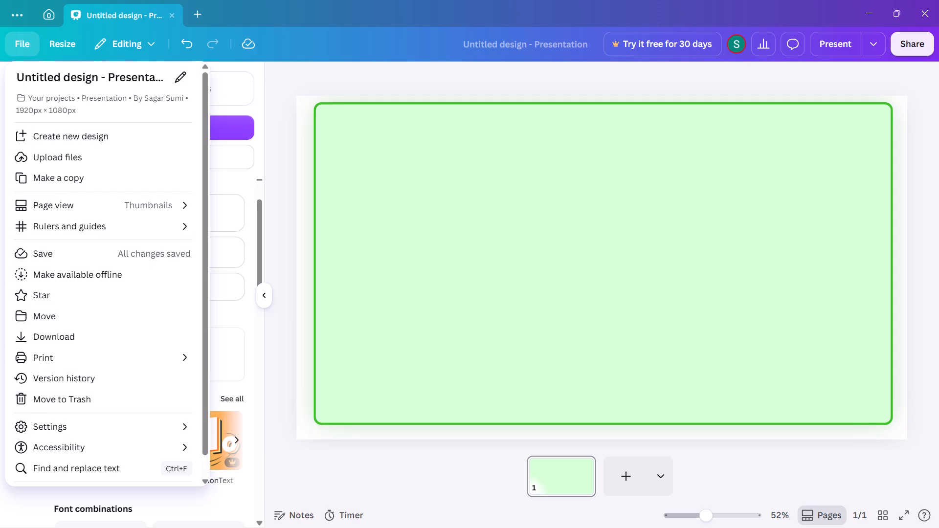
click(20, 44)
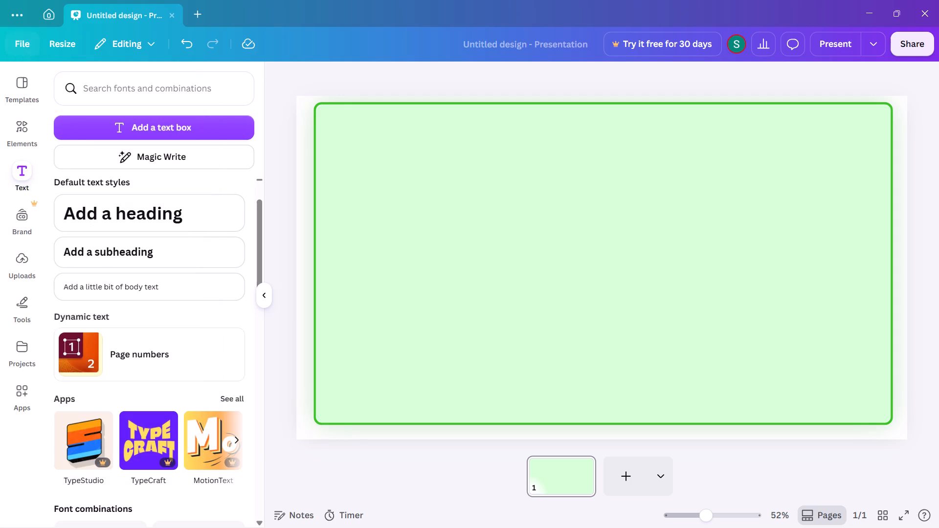
Search the presentation templates for "sardar patel jaynti" using the suggested query.
click(21, 129)
click(13, 85)
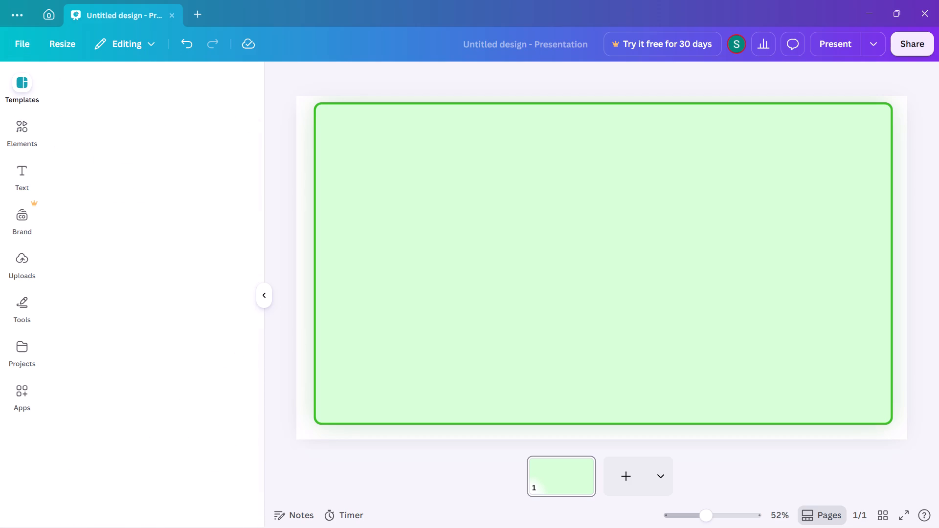
click(138, 88)
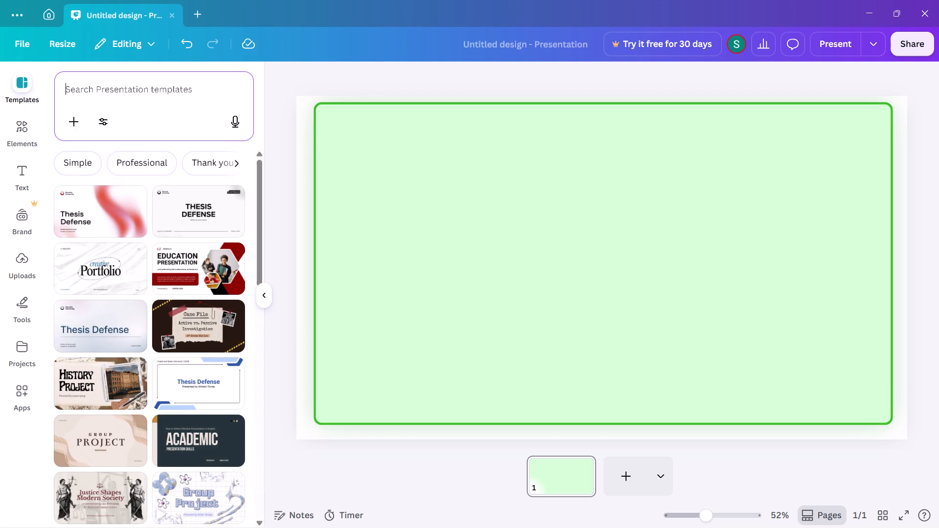
text(sa)
text(rdar)
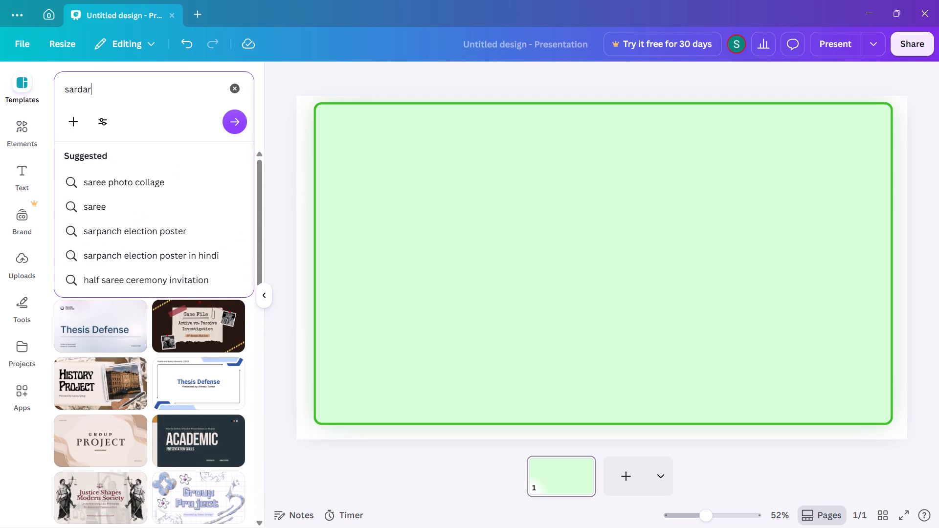
key(space)
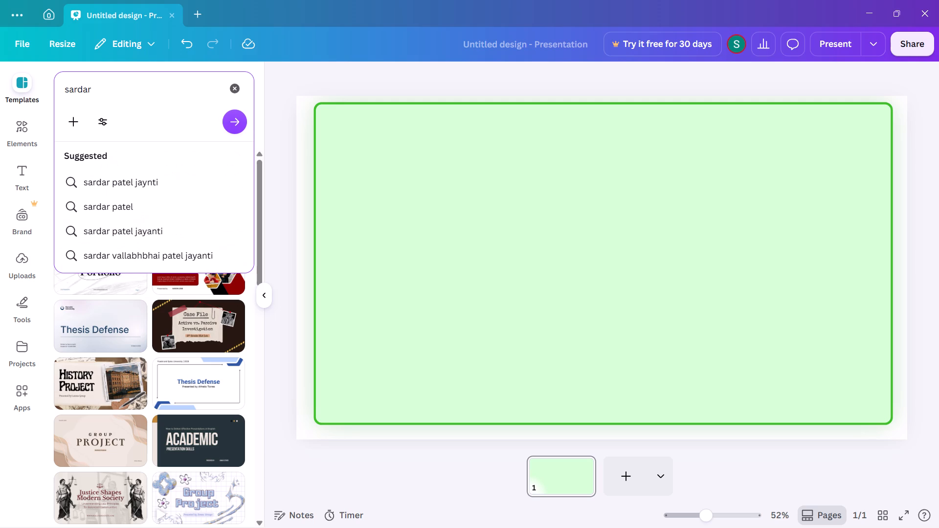
click(135, 184)
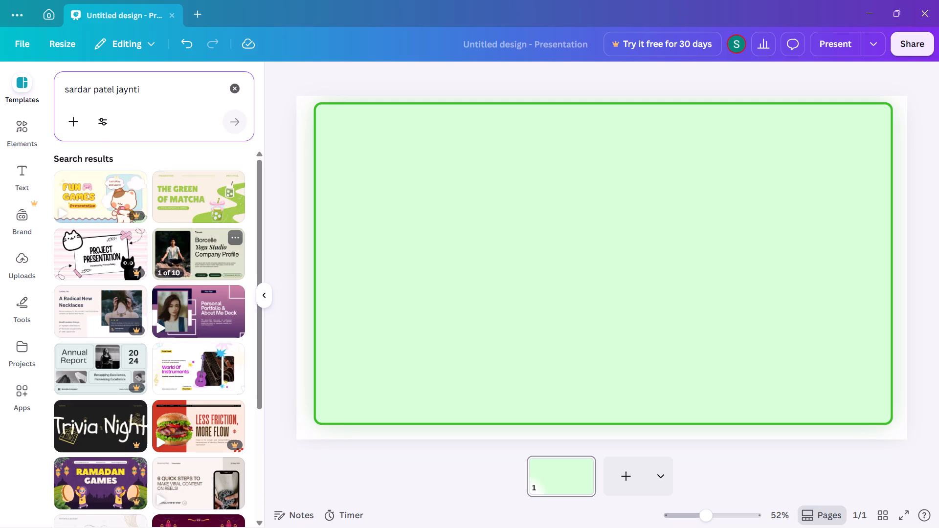
Find the Red and Orange Illustrated Happy Diwali Presentation template and apply its "Festival of Lights" page to the slide.
scroll(161, 243, down, 3)
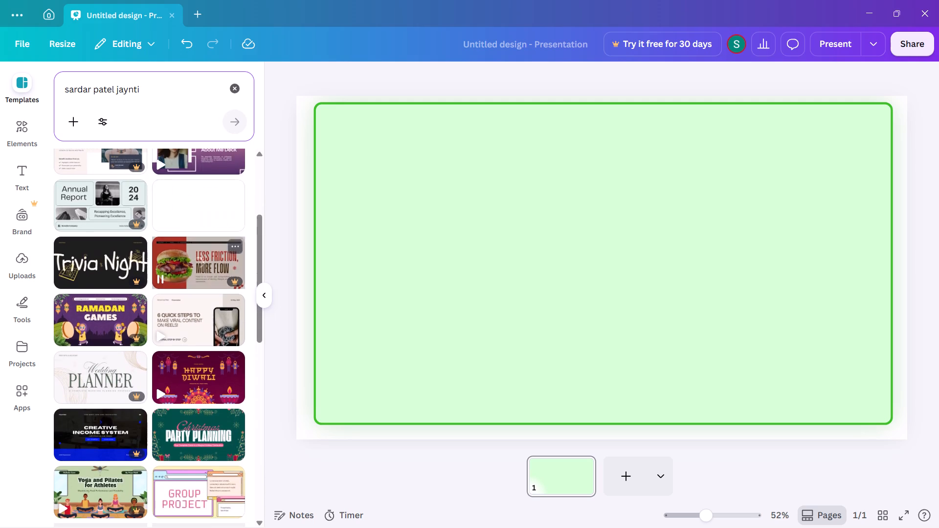
scroll(161, 236, down, 3)
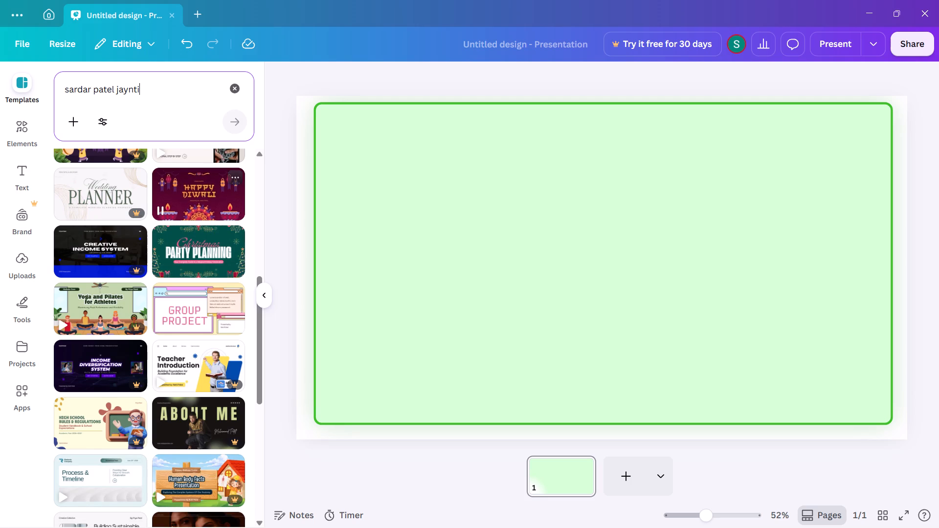
scroll(179, 200, down, 2)
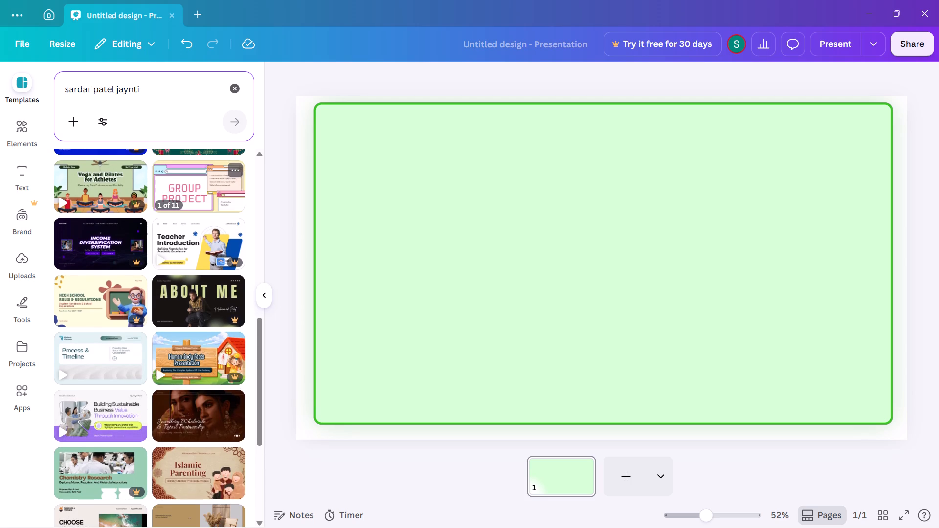
scroll(179, 200, down, 5)
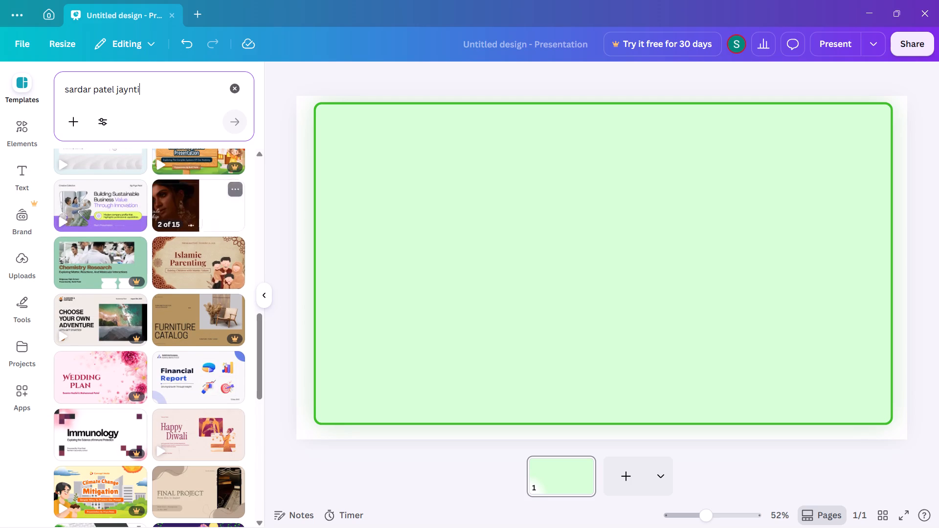
scroll(179, 200, down, 2)
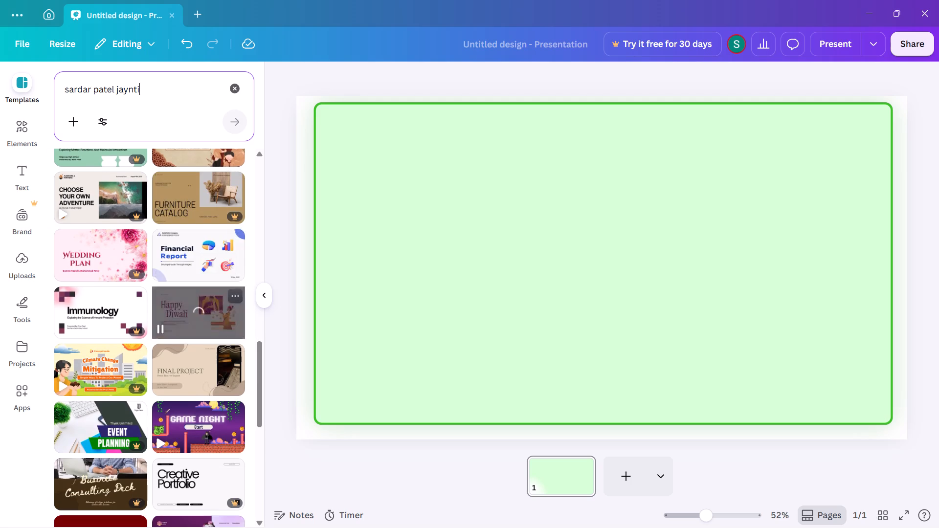
click(186, 308)
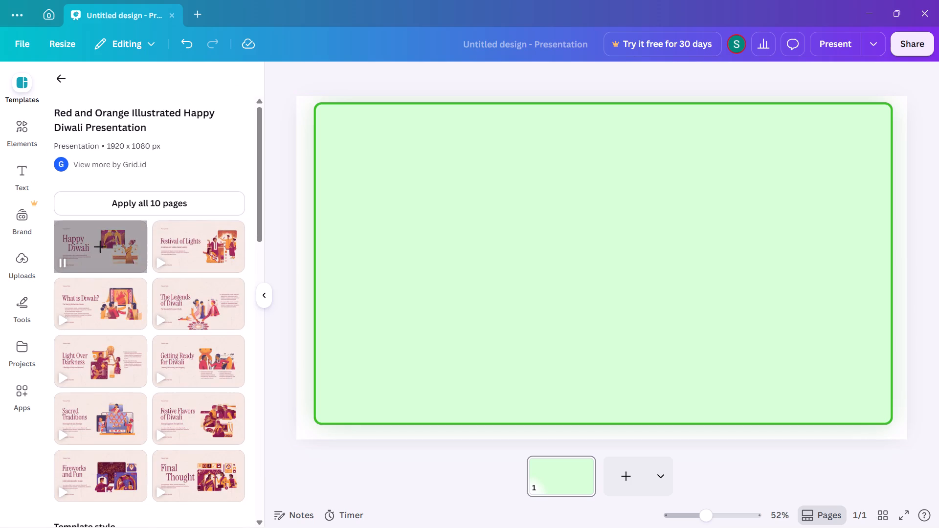
click(198, 246)
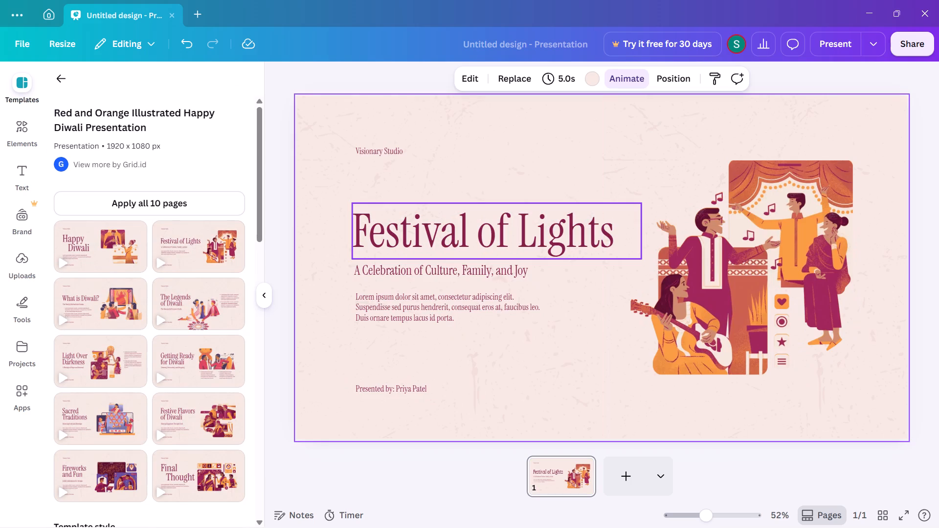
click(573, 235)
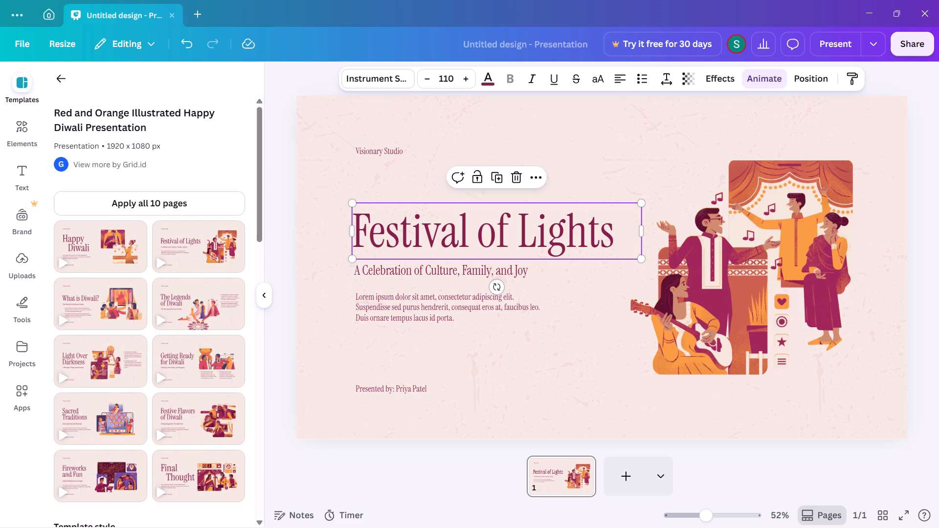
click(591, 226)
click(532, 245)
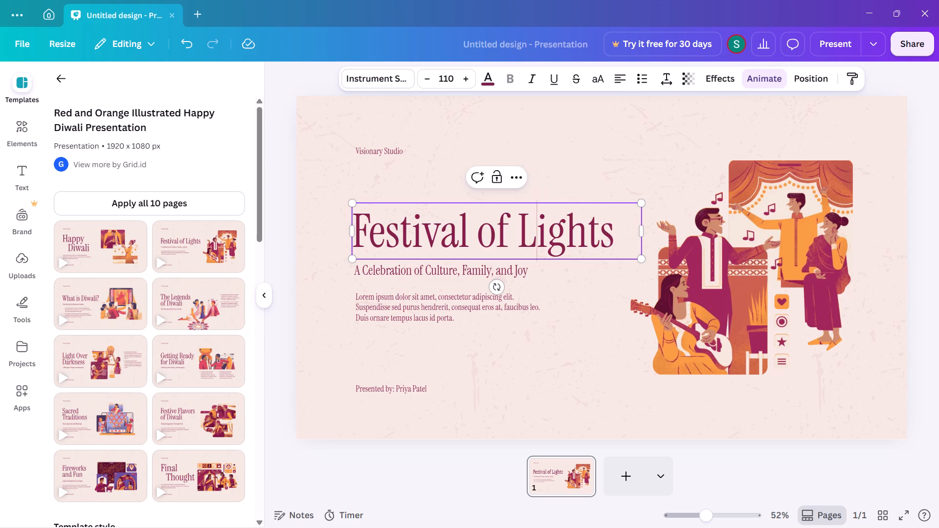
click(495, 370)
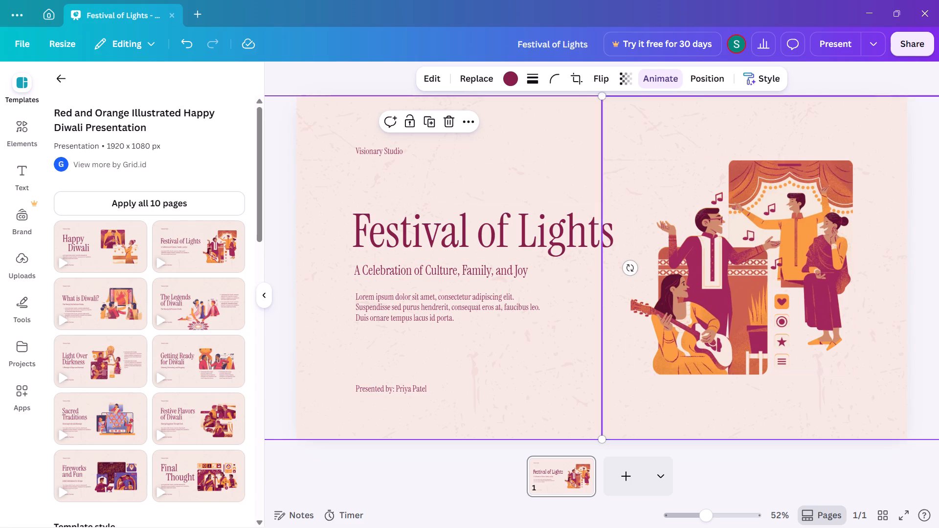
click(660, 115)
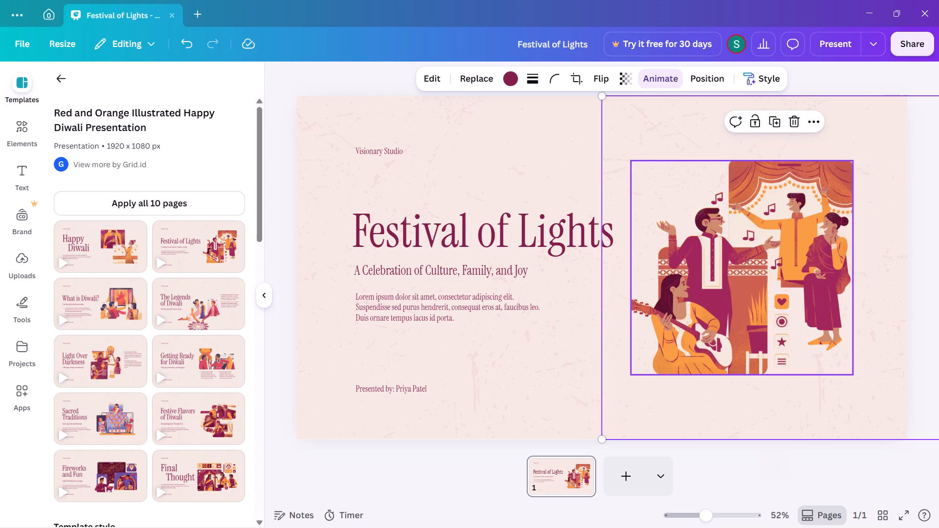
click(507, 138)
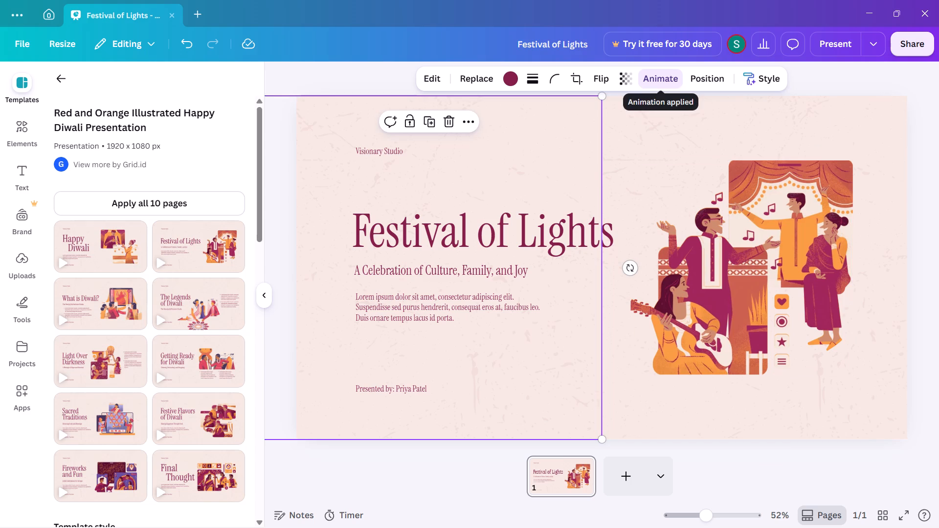
Align the background texture covering the slide's right half to the page's left edge, and finally to the page's horizontal centre.
click(715, 82)
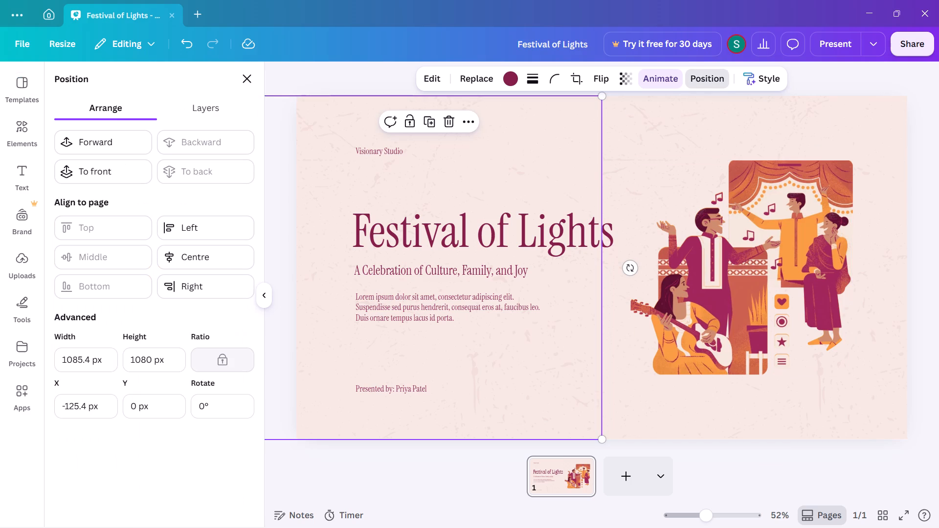
click(671, 136)
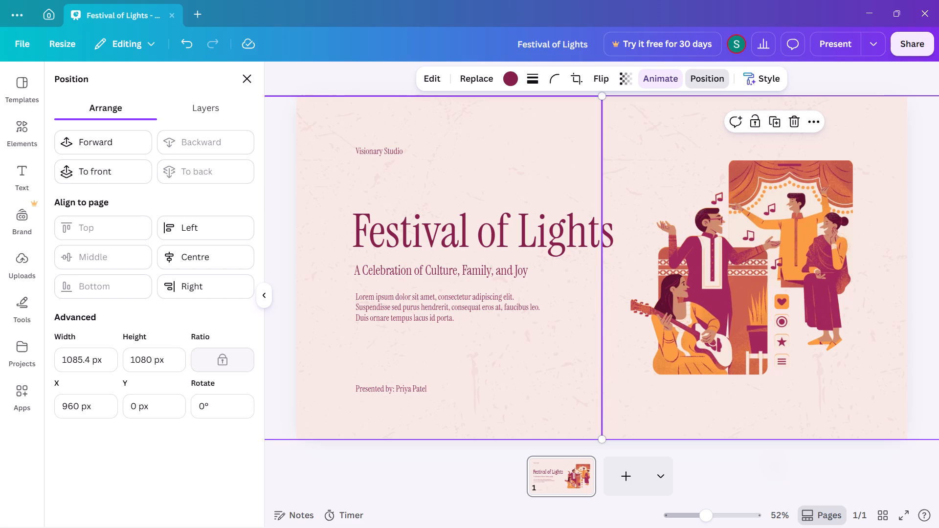
click(550, 45)
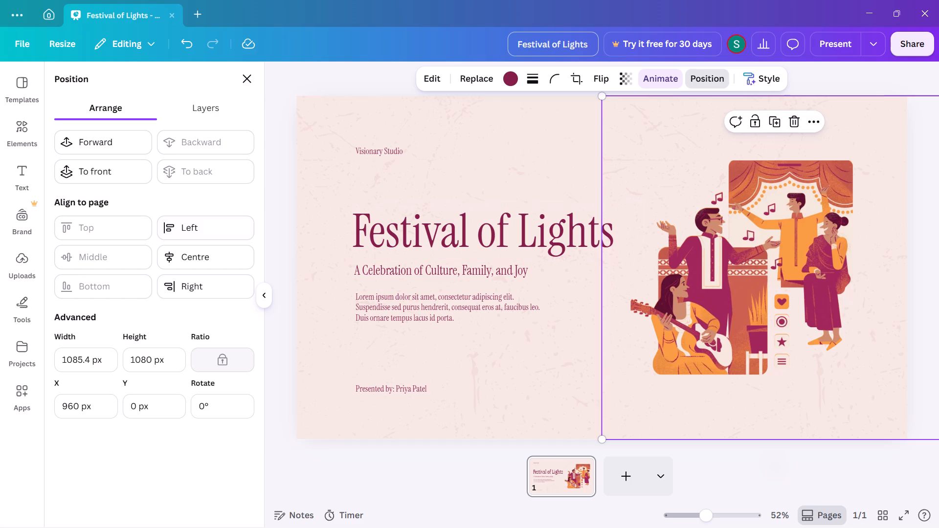
click(175, 235)
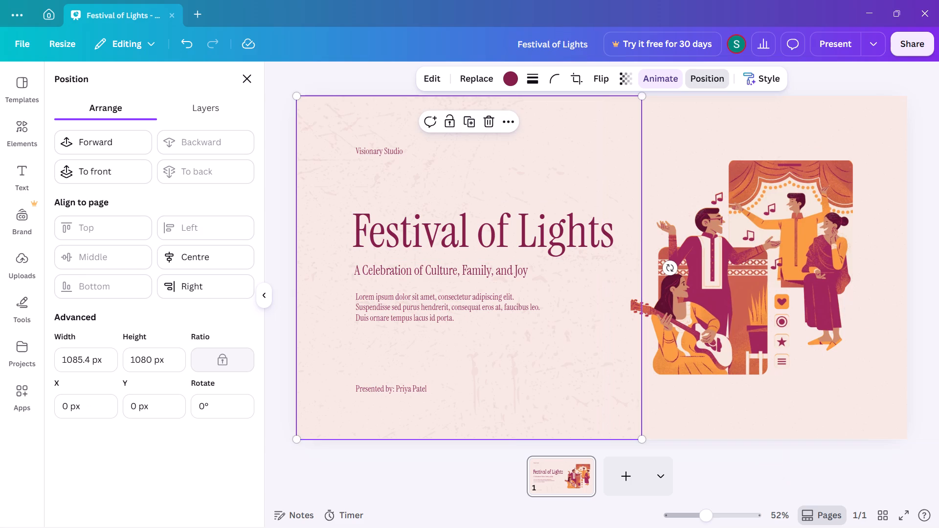
click(199, 261)
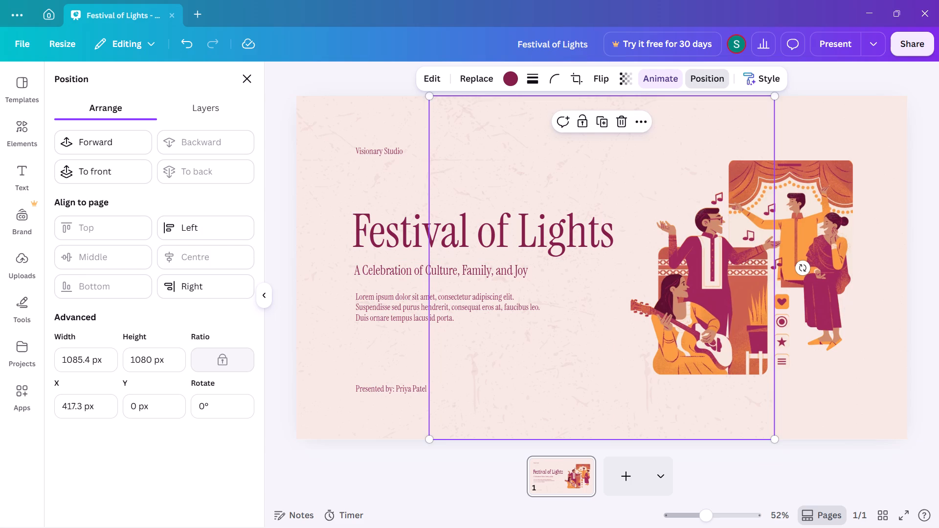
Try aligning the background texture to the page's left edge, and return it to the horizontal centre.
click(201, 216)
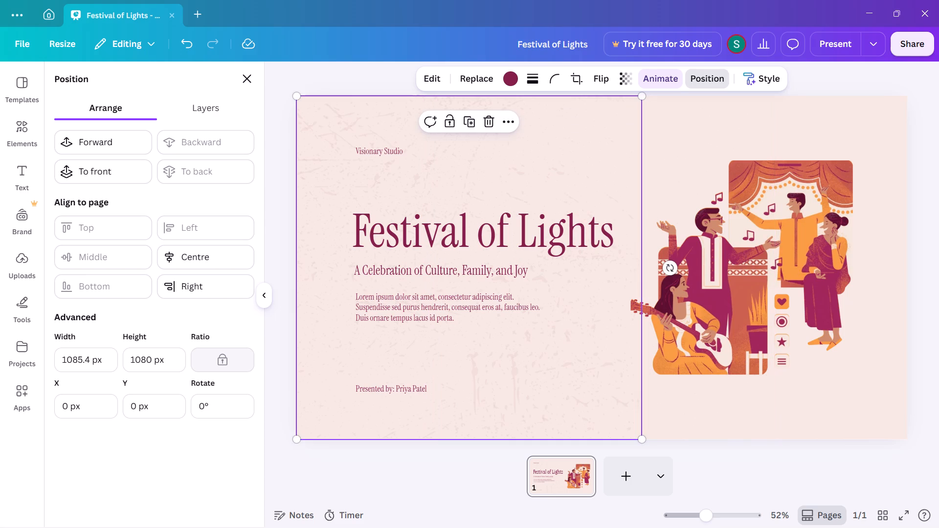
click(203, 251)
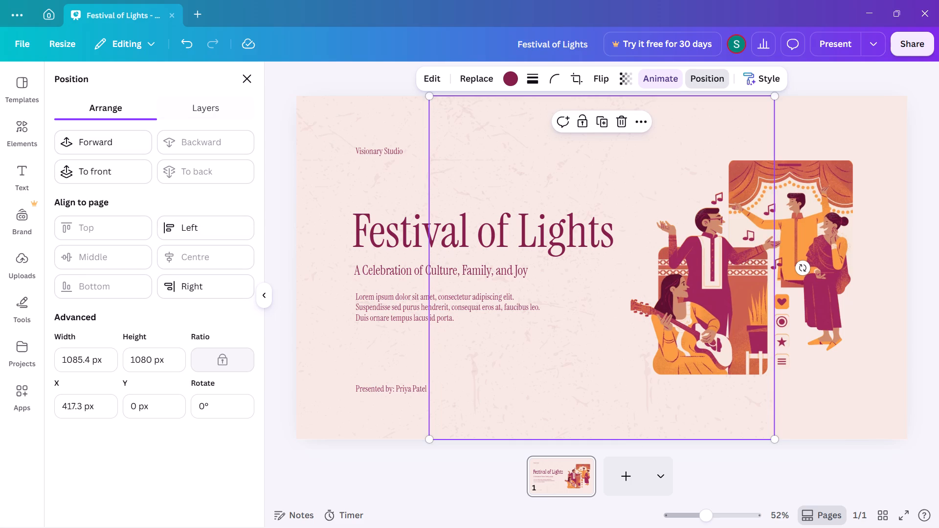
Replace the presenter line at the bottom of the slide with "Presented by :- Deeepak", followed by a line break.
click(221, 110)
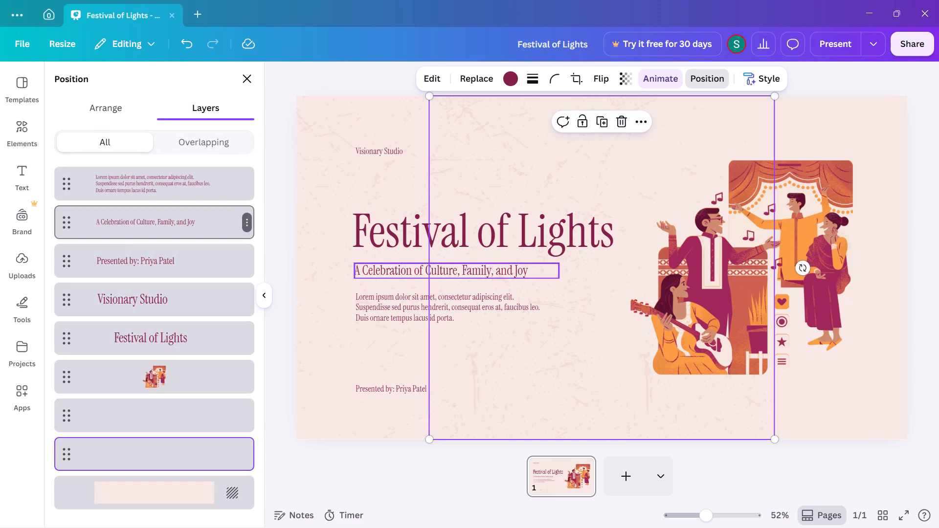
click(170, 267)
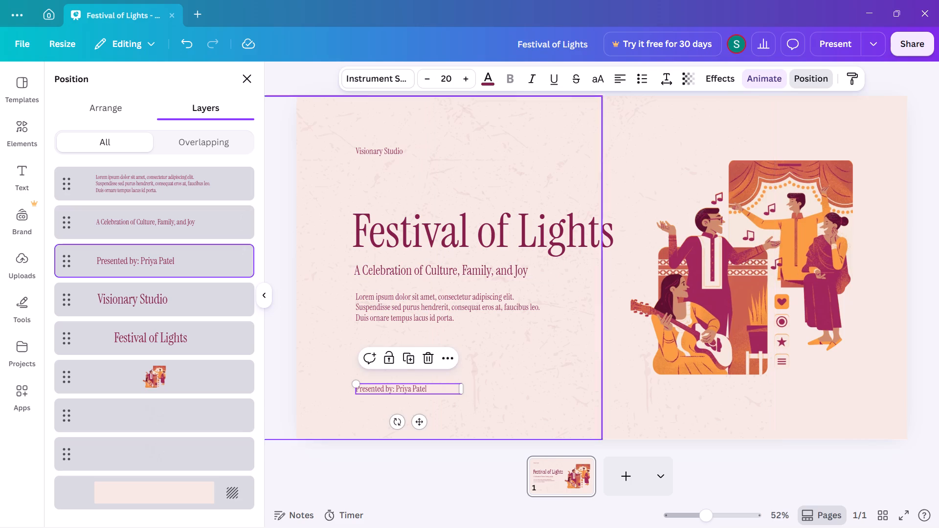
click(435, 388)
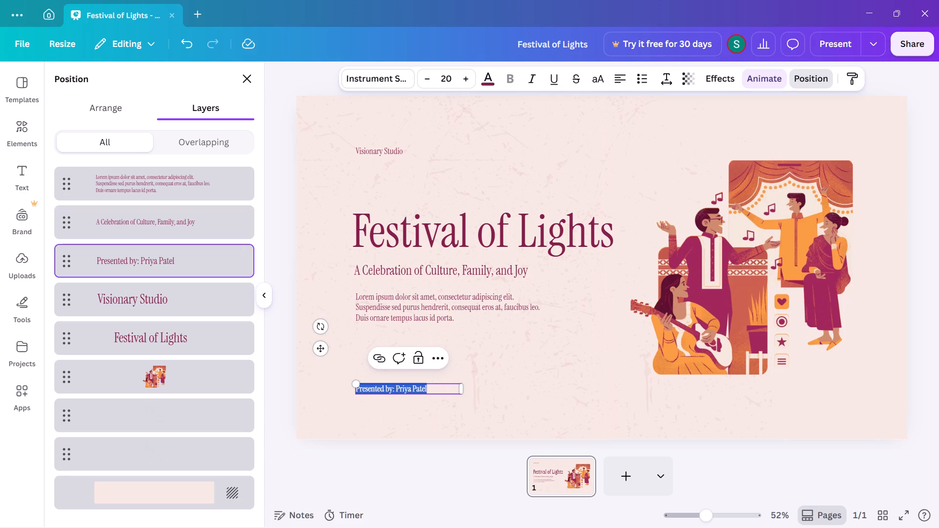
key(BackSpace)
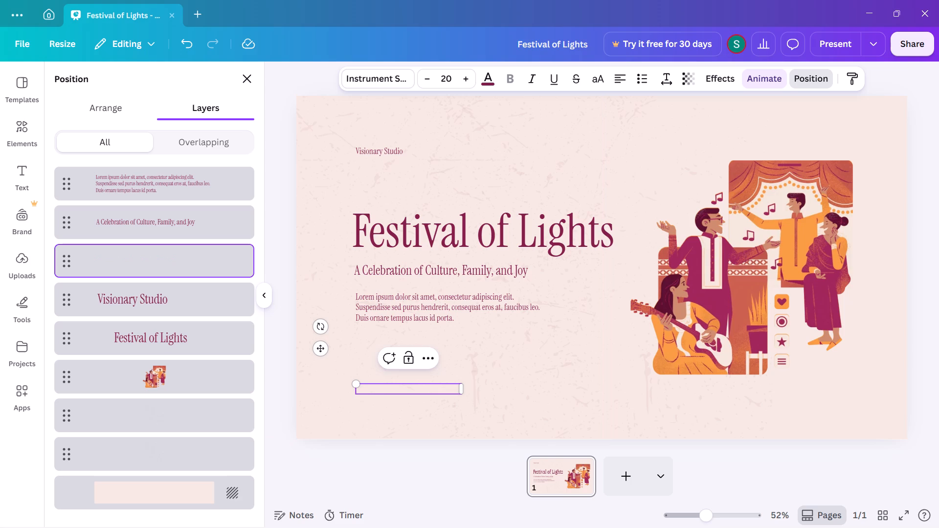
key(shift+p)
text(resented)
key(space)
text(bu)
key(BackSpace)
key(y)
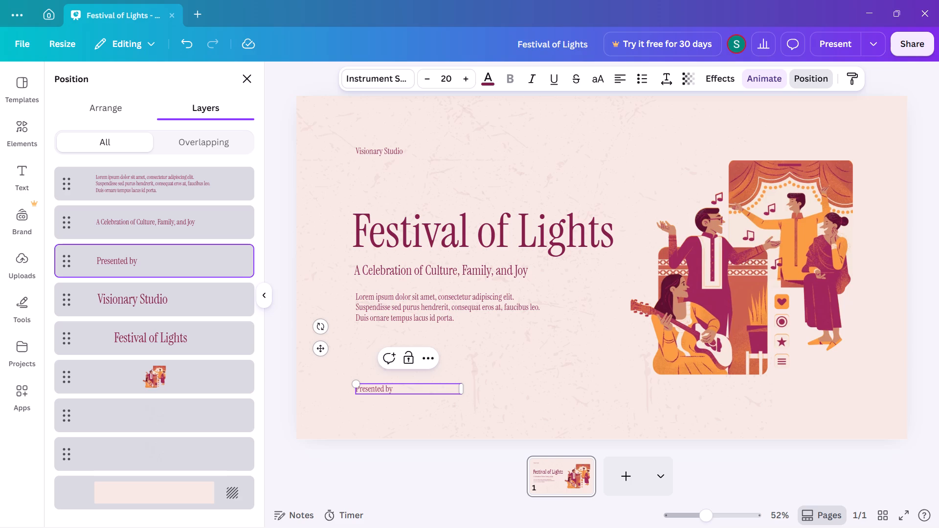
key(shift+colon)
text(-)
key(space)
key(Left)
key(Left)
key(Left)
key(space)
key(Right)
key(Right)
key(space)
text(Deeepak)
key(Return)
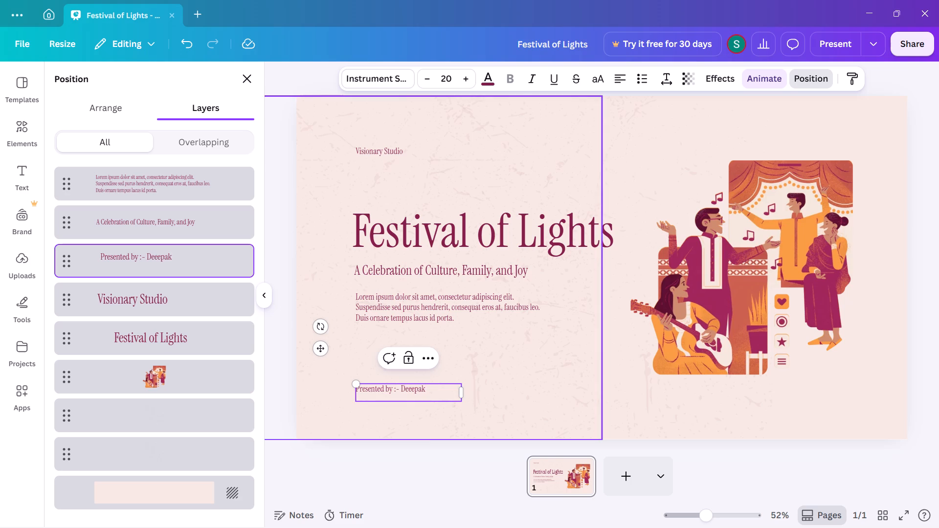
click(360, 477)
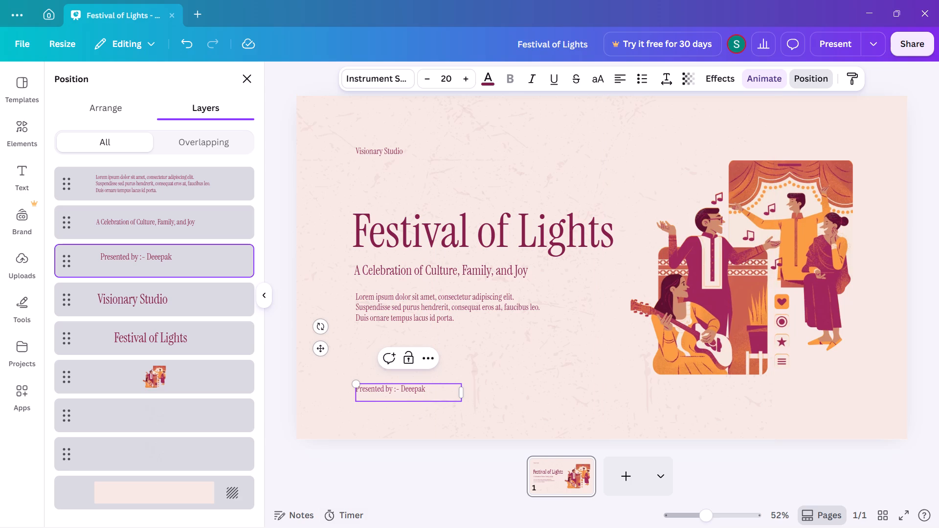
Examine the animation effects available for the illustration of the celebrating people.
click(146, 380)
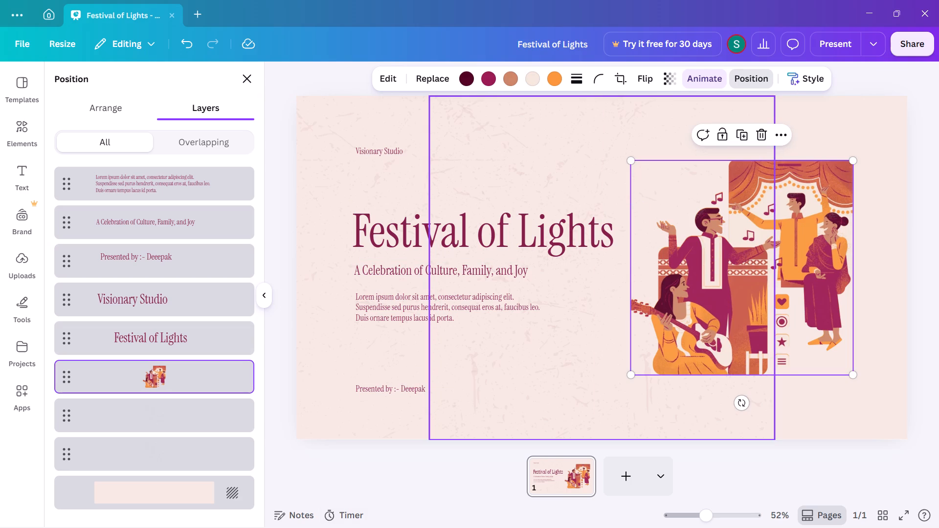
right_click(707, 82)
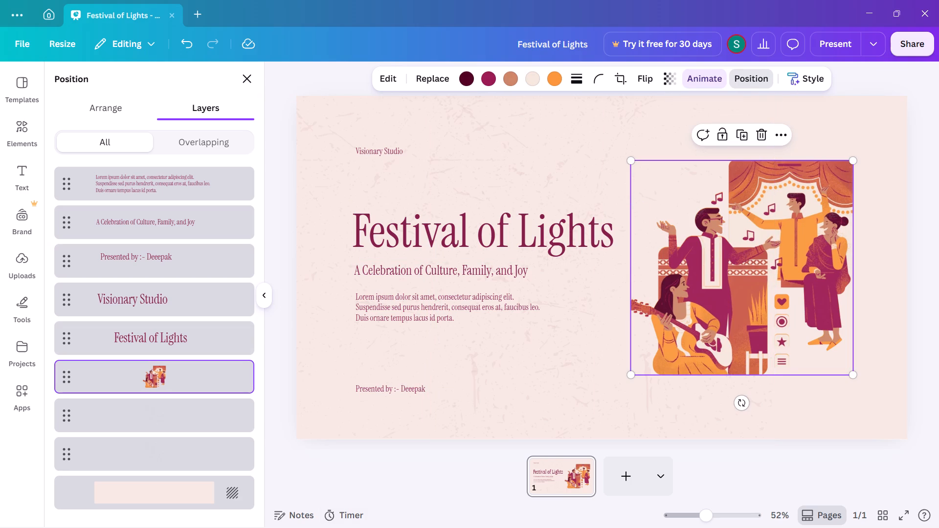
right_click(708, 72)
click(711, 82)
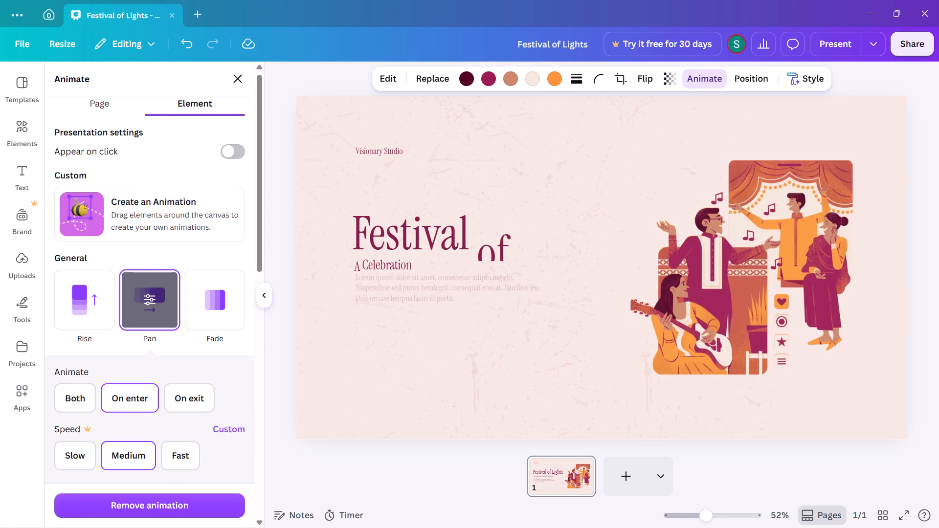
scroll(162, 292, down, 4)
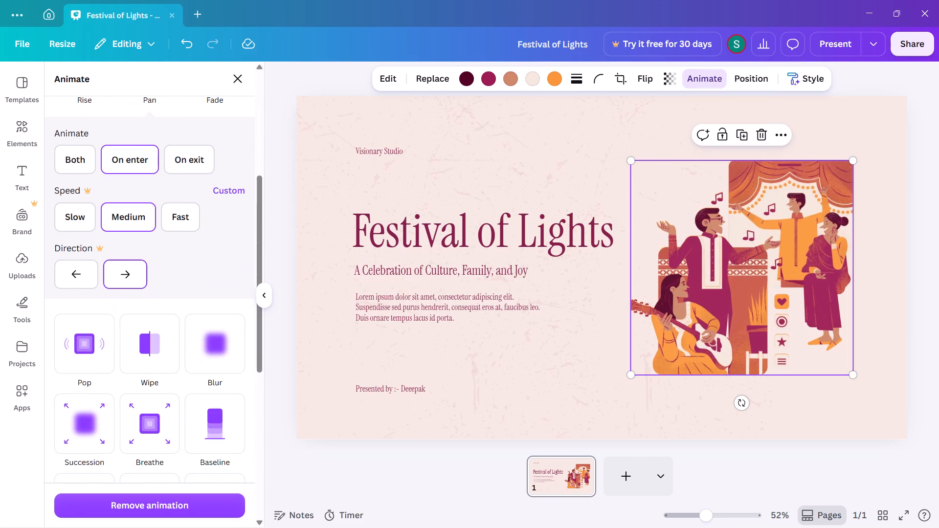
scroll(162, 292, down, 3)
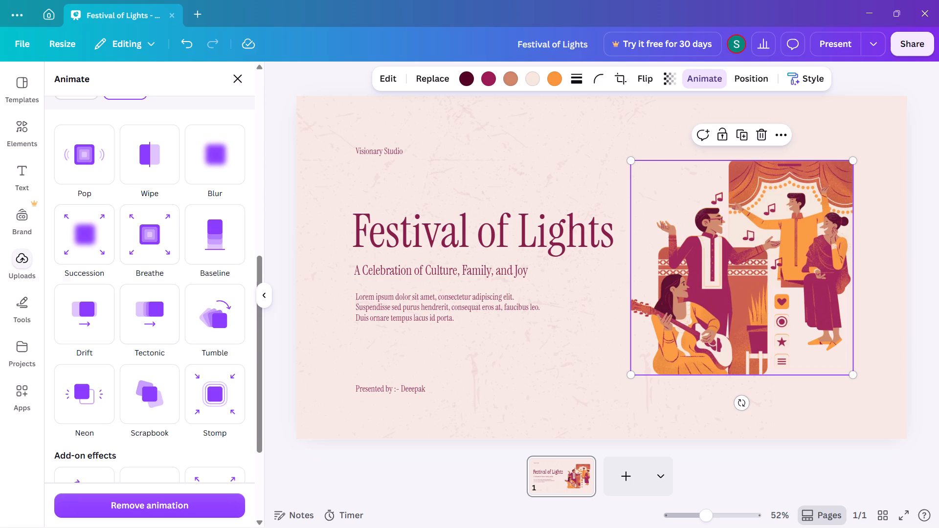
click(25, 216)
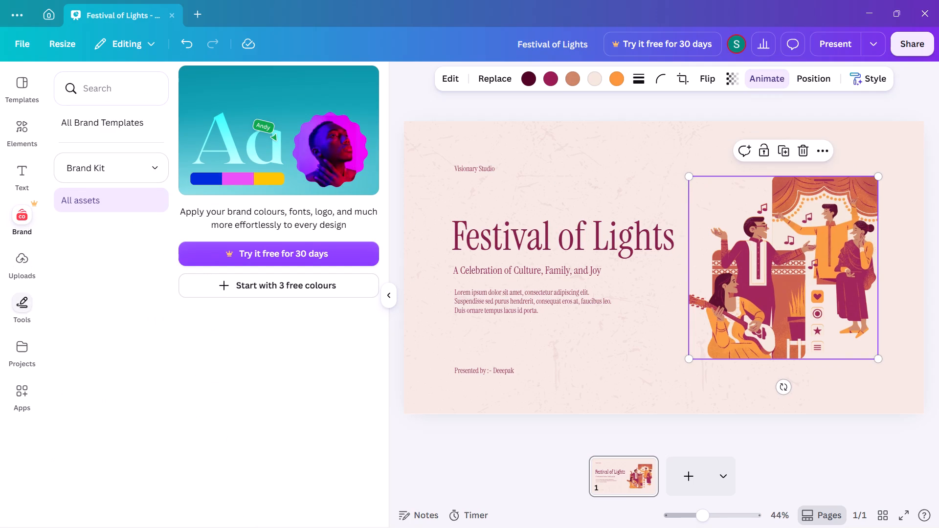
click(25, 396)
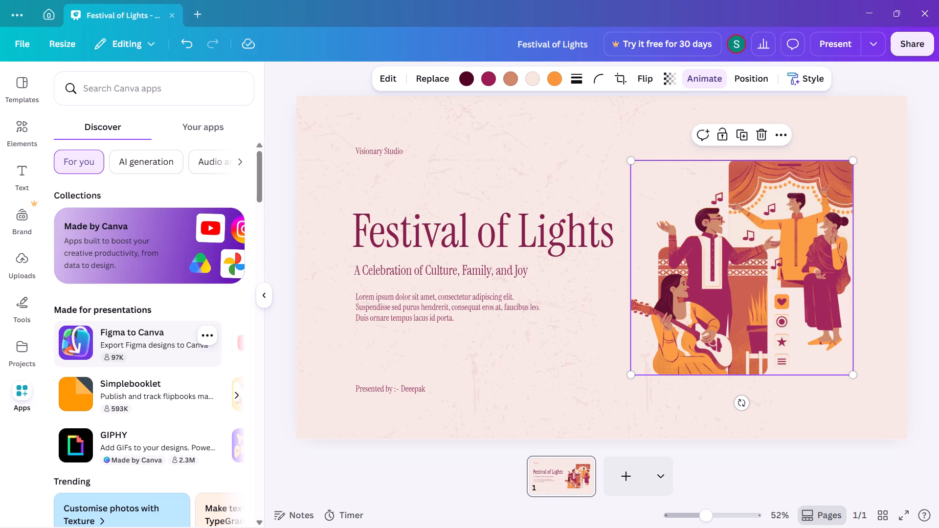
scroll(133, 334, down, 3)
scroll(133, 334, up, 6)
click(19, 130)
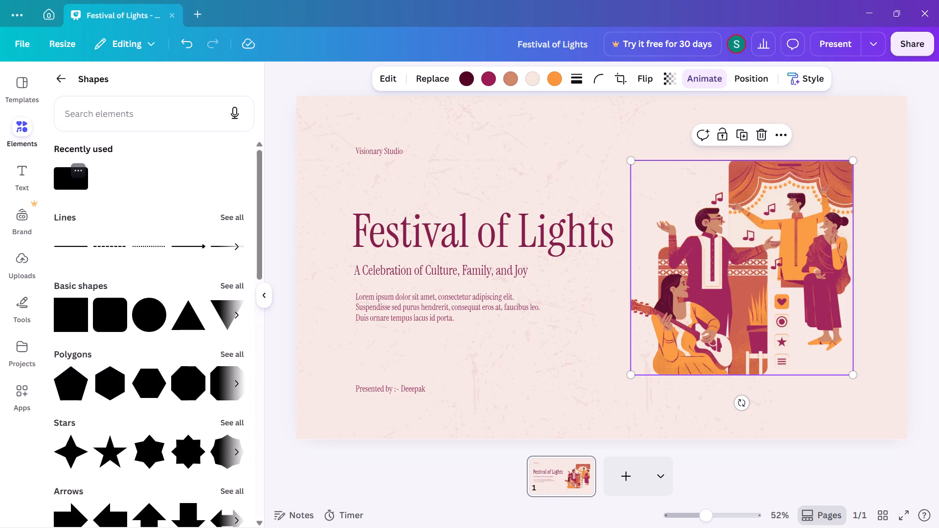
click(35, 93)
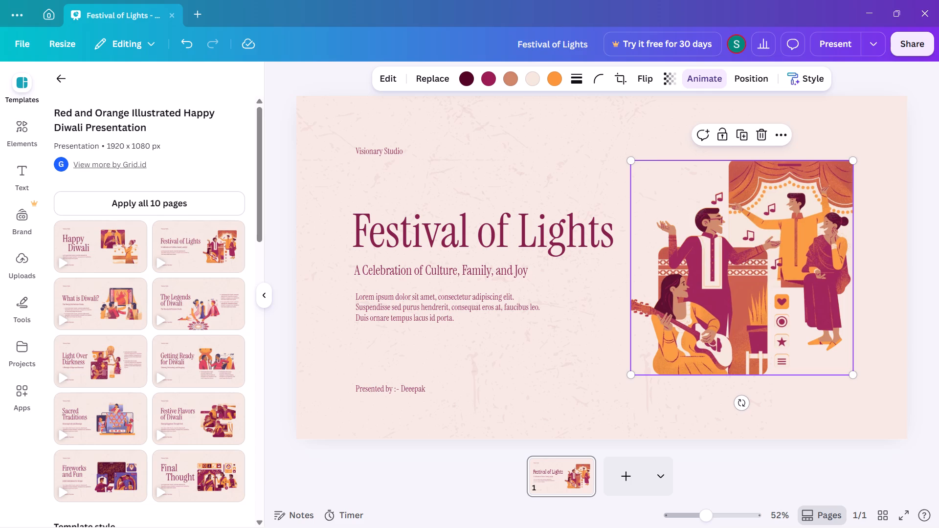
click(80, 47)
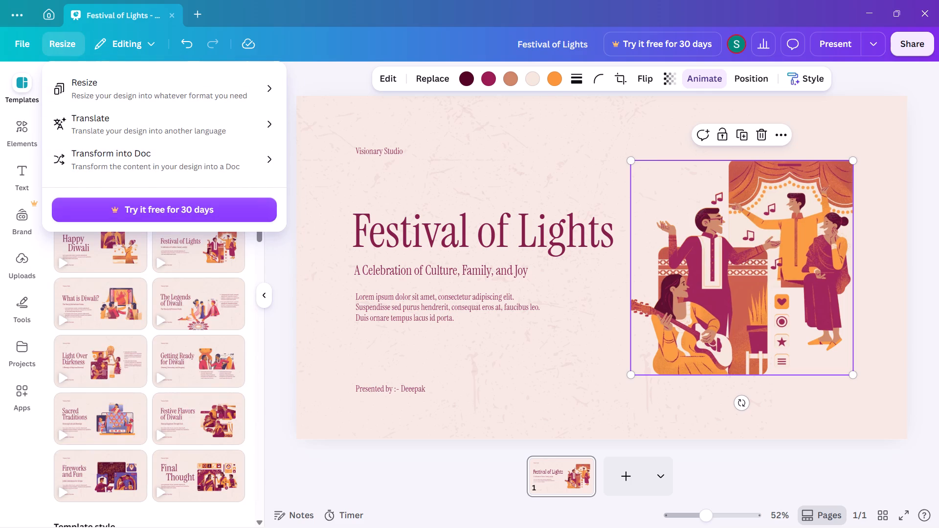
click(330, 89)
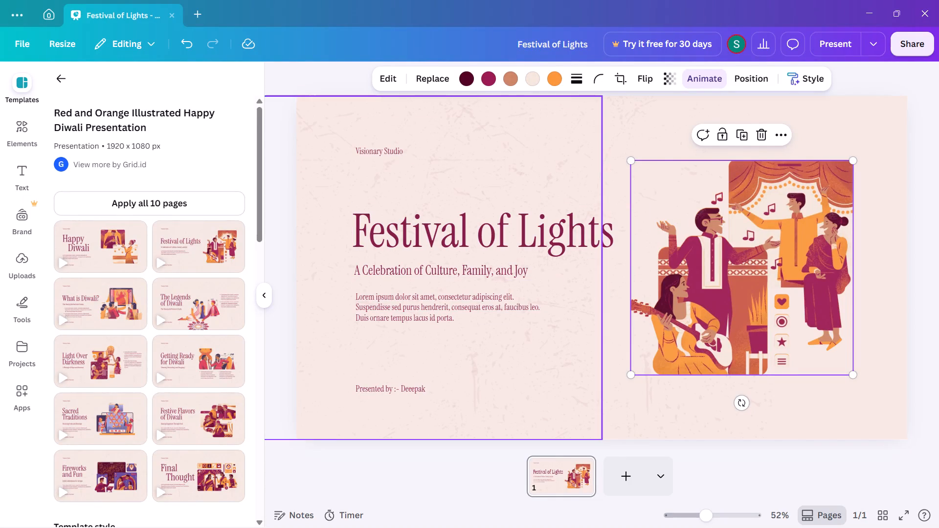
Replace the lorem ipsum paragraph under the subtitle with new description text beginning "A festival of lights,".
click(439, 298)
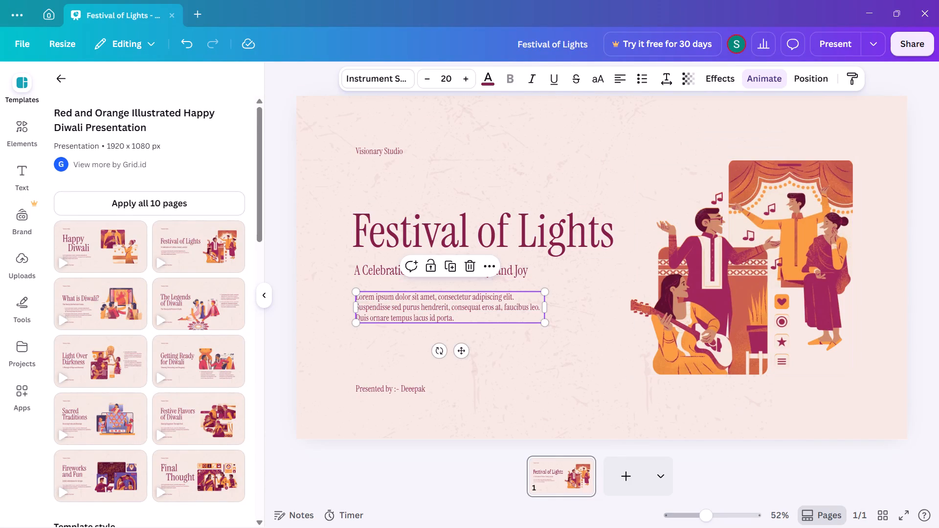
click(469, 318)
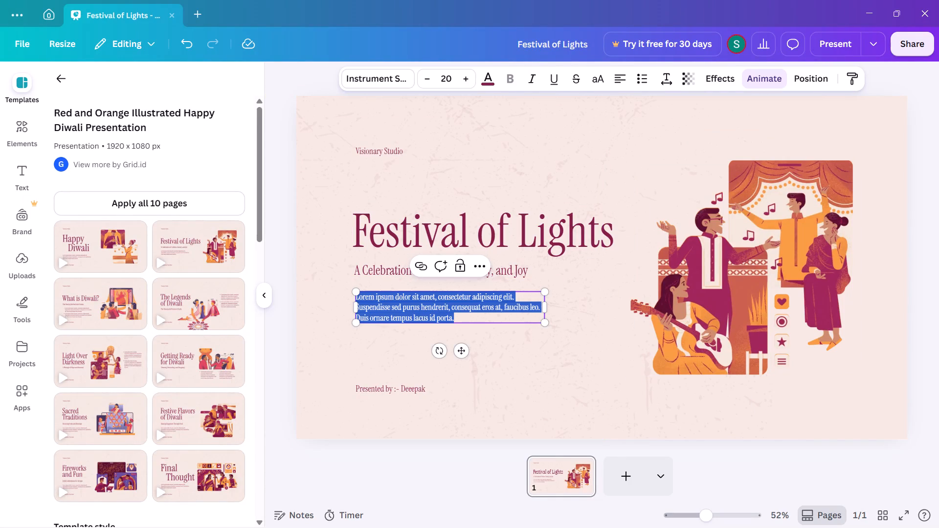
right_click(461, 316)
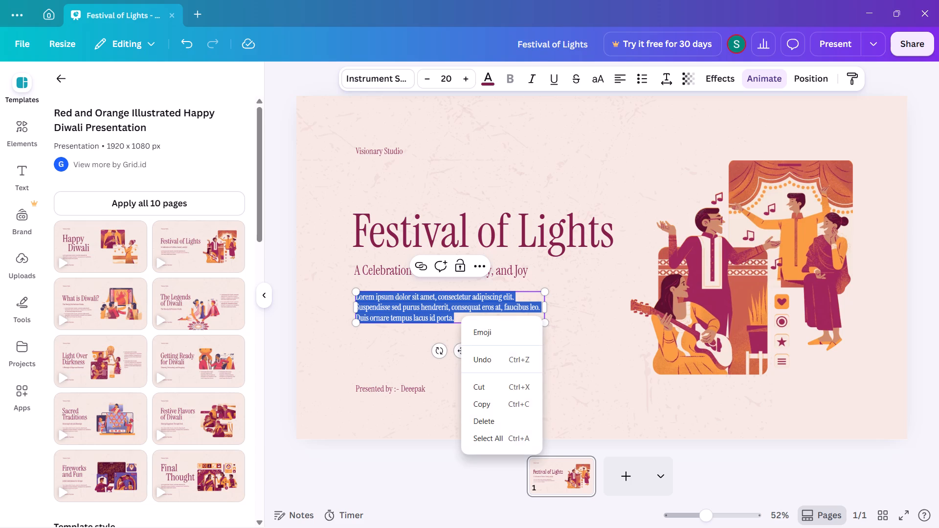
click(428, 316)
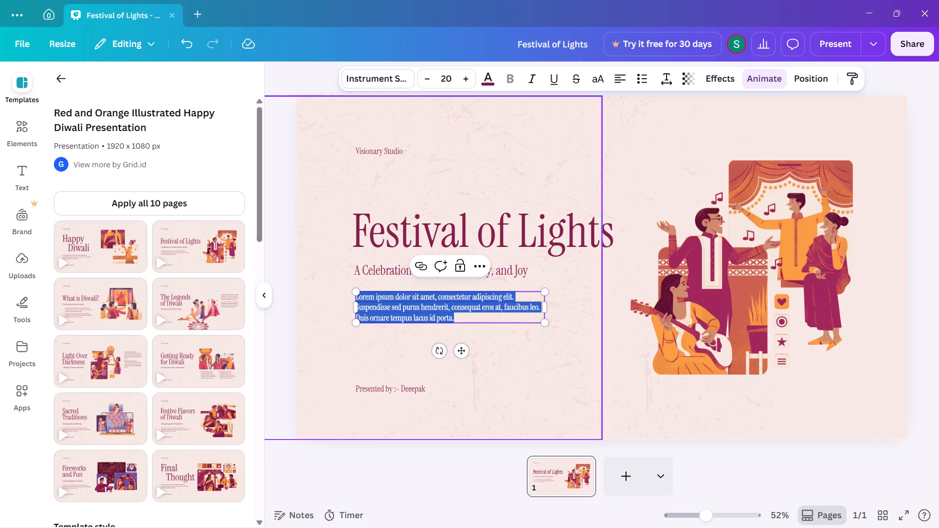
key(BackSpace)
key(BackSpace)
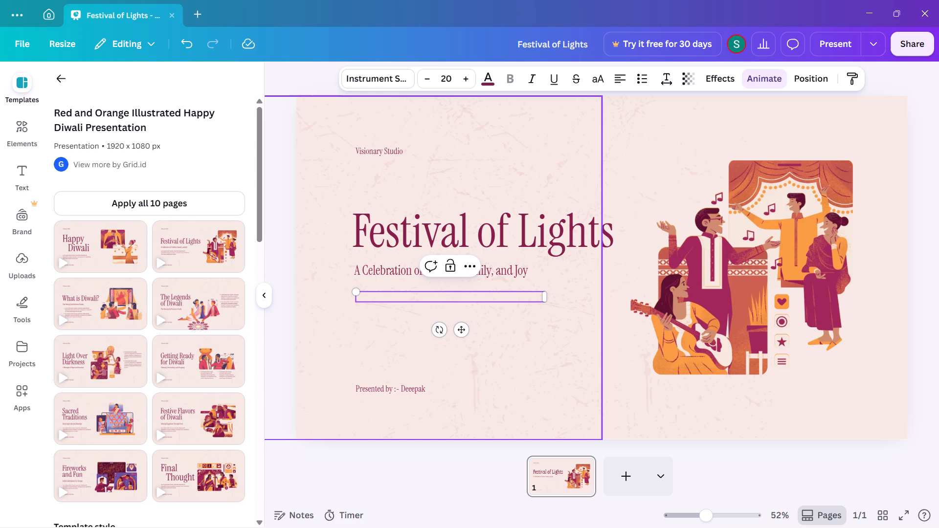
text(A)
key(space)
text(festival)
key(space)
text(of)
key(space)
text(li)
text(ghts)
key(space)
key(BackSpace)
text(,)
key(space)
Continue the description sentence with "in which we light diyas in our home".
text(ind)
key(space)
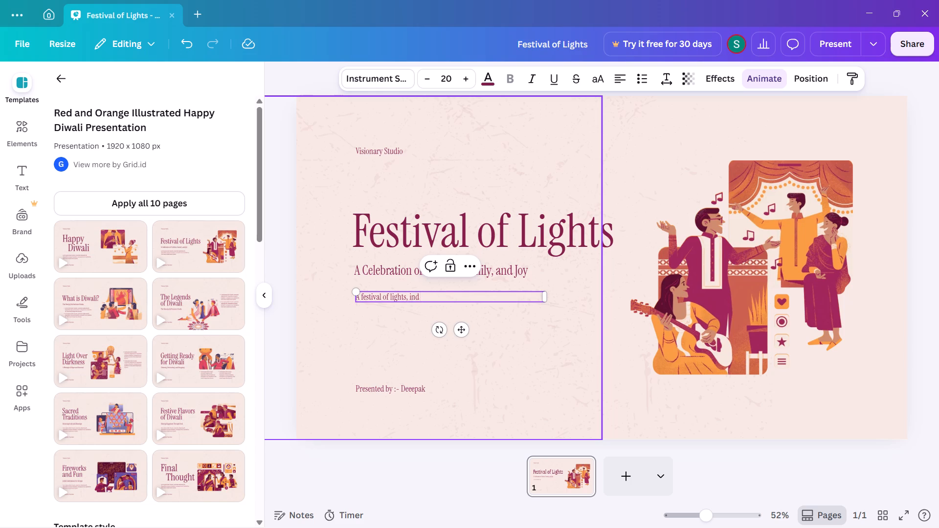
key(BackSpace)
key(BackSpace)
key(space)
text(which)
key(space)
text(we)
key(space)
text(light)
key(space)
text(diyas)
key(space)
key(i)
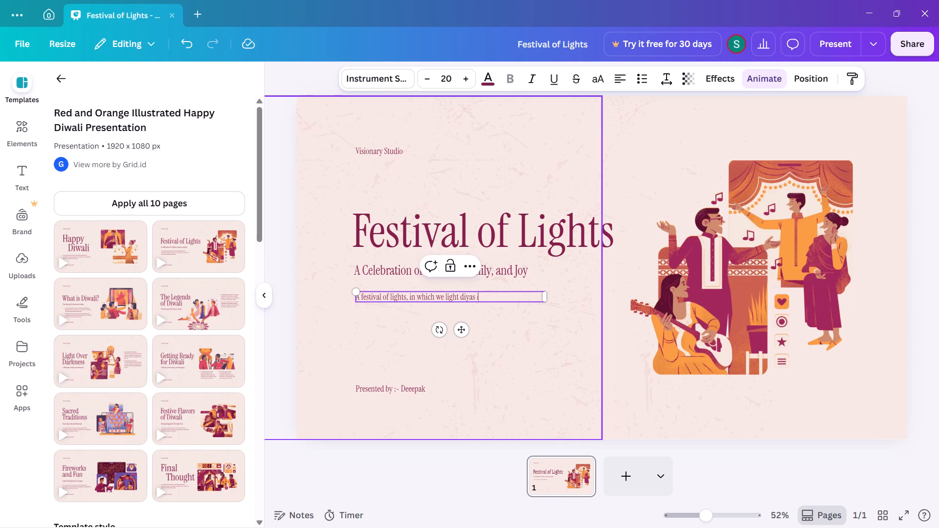
text(n our)
key(space)
text(home)
Change the word "diyas" in the description sentence to "candle".
key(Left)
key(Left)
key(Left)
key(Left)
key(Left)
key(Left)
key(Left)
key(Left)
key(Left)
key(Left)
key(Left)
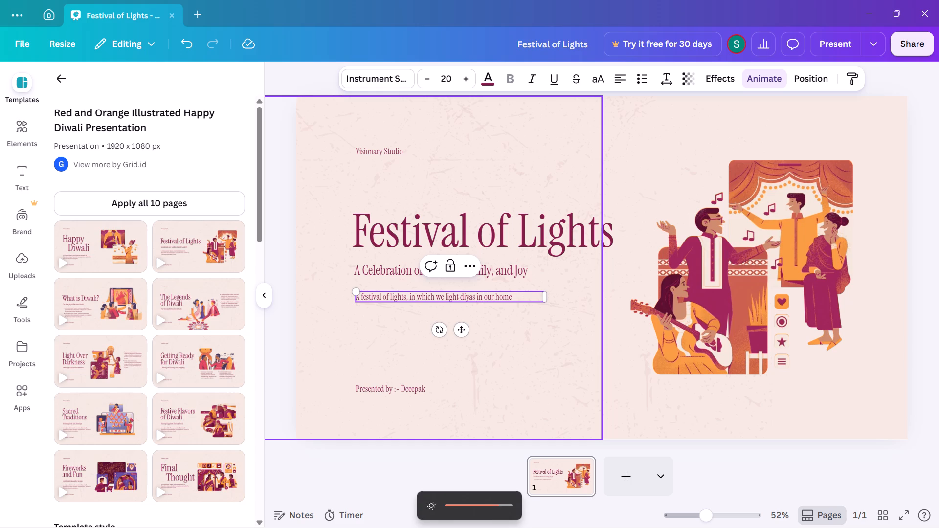
key(Left)
key(Left)
key(Left)
key(Left)
key(Right)
key(Right)
key(Right)
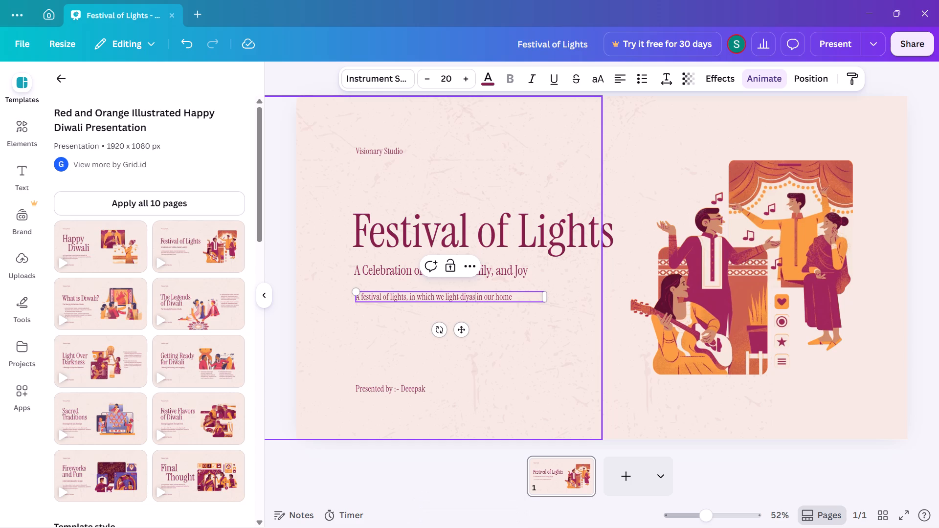
key(BackSpace)
key(BackSpace)
key(BackSpace)
key(BackSpace)
key(BackSpace)
text(cand)
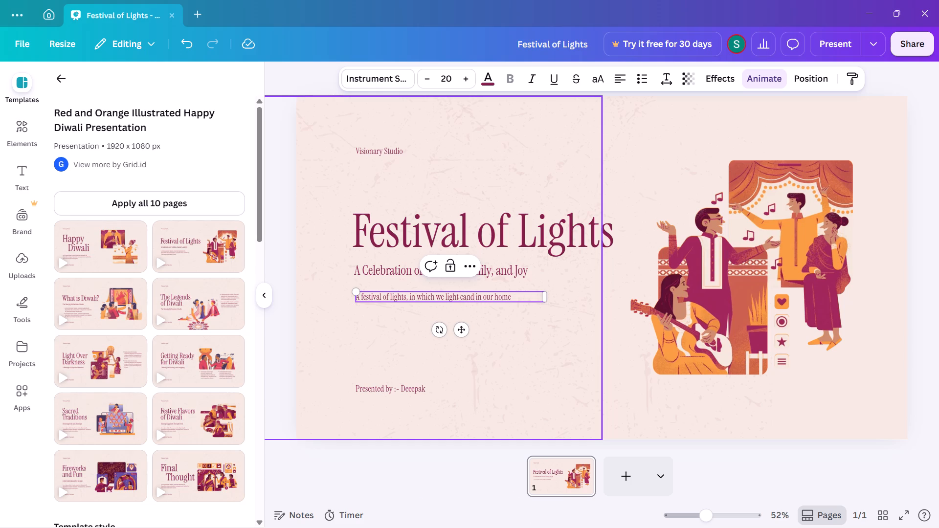
text(el)
key(BackSpace)
key(BackSpace)
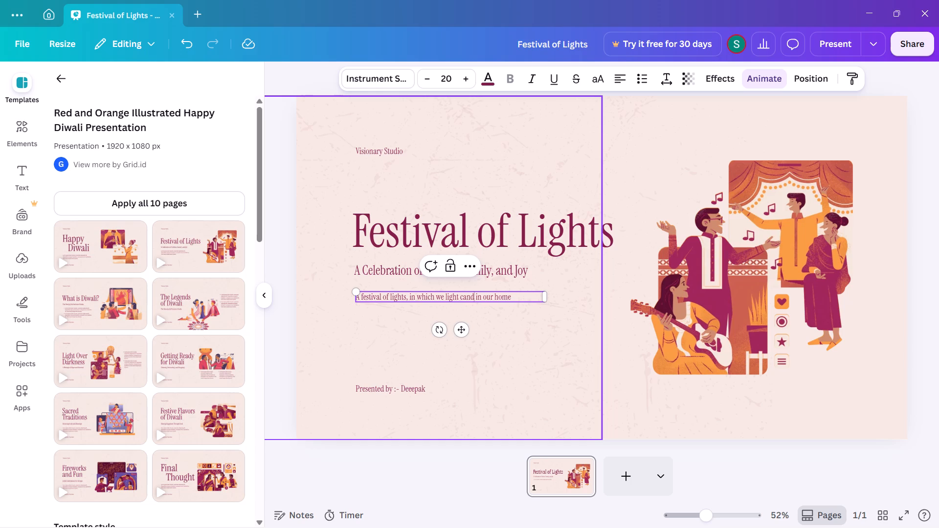
text(le)
End the description sentence with a full stop after "home" and leave the text box.
key(Right)
key(Right)
key(Right)
key(Right)
key(Right)
key(Right)
key(Right)
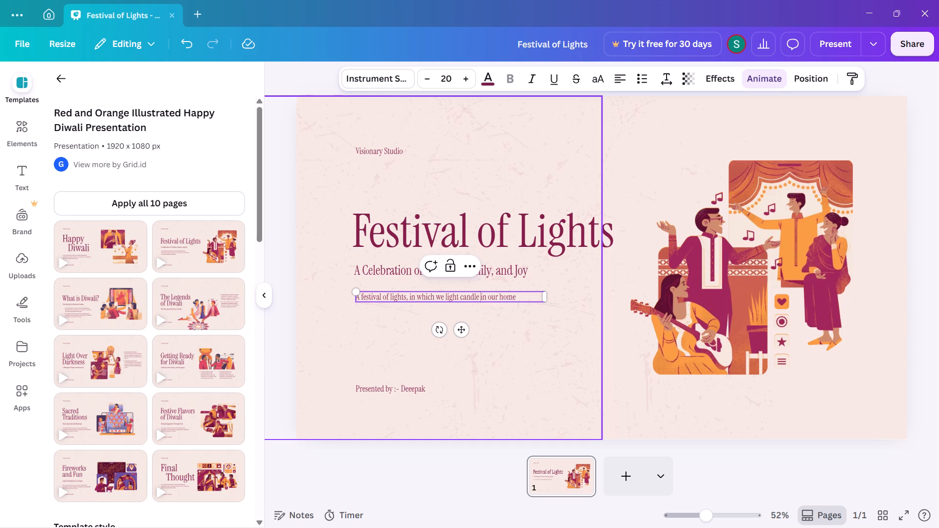
key(Right)
key(Right)
key(Right)
key(Right)
key(Right)
key(Right)
key(period)
click(563, 142)
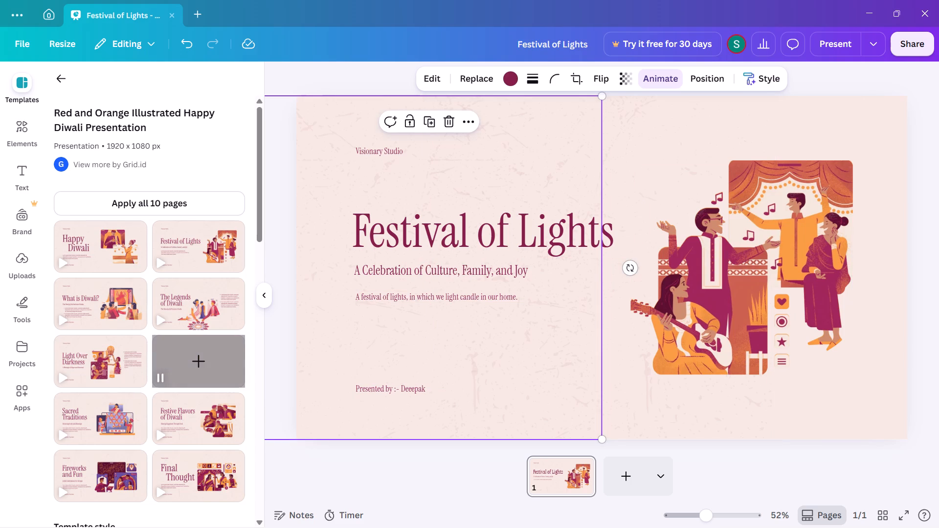
Look through the saved designs and folders in the account's projects.
click(17, 354)
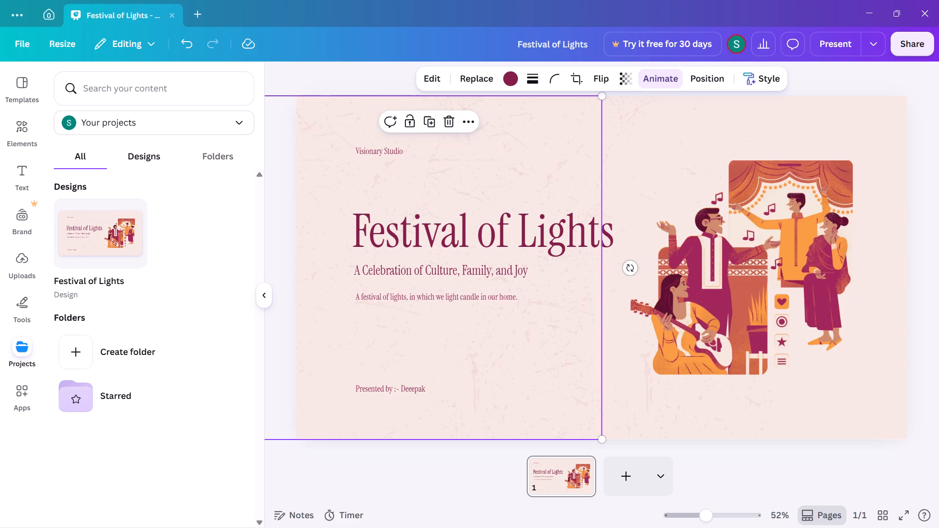
click(140, 154)
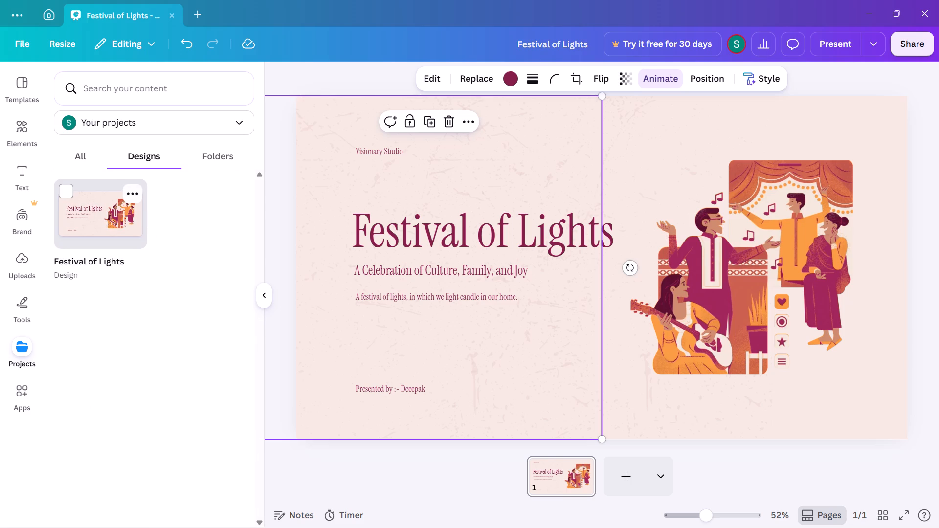
click(216, 155)
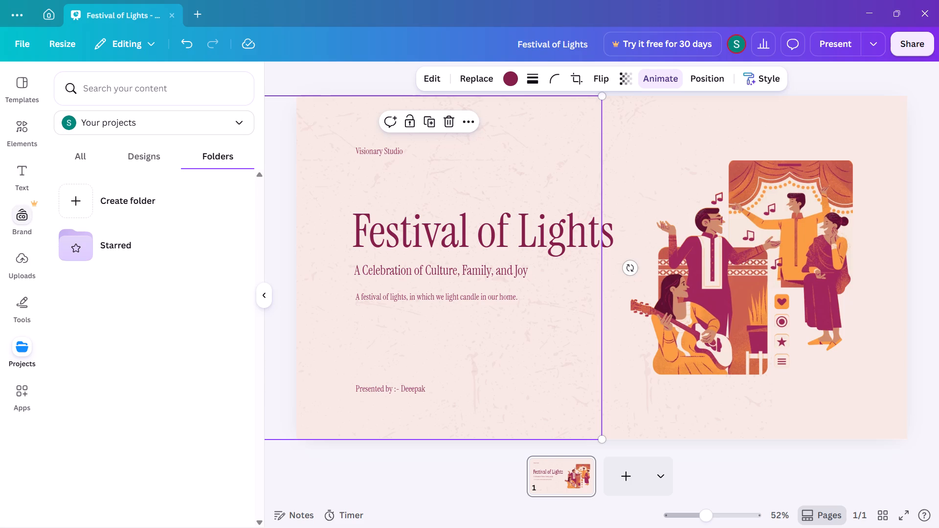
Search the text styles for "diwali" and add the "Wishing you a Prosperous Diwali" text combination to the slide.
click(23, 176)
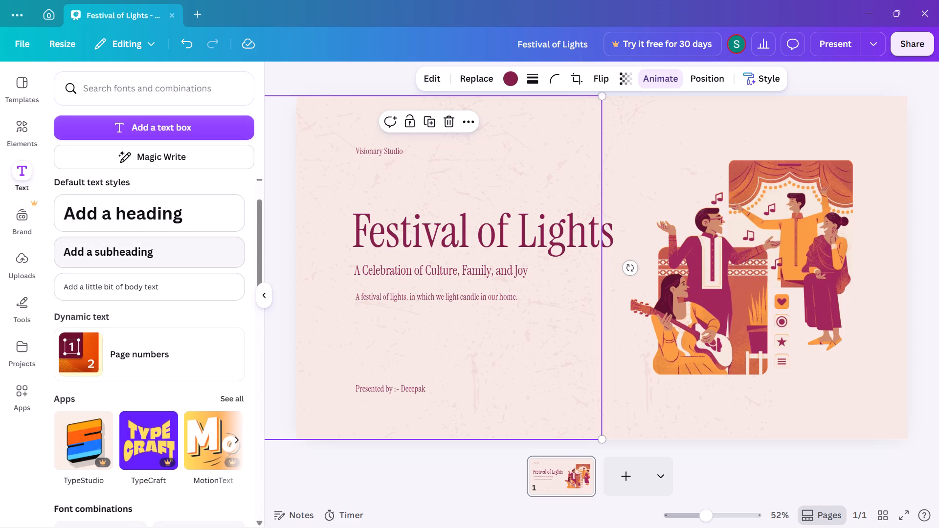
scroll(135, 267, down, 8)
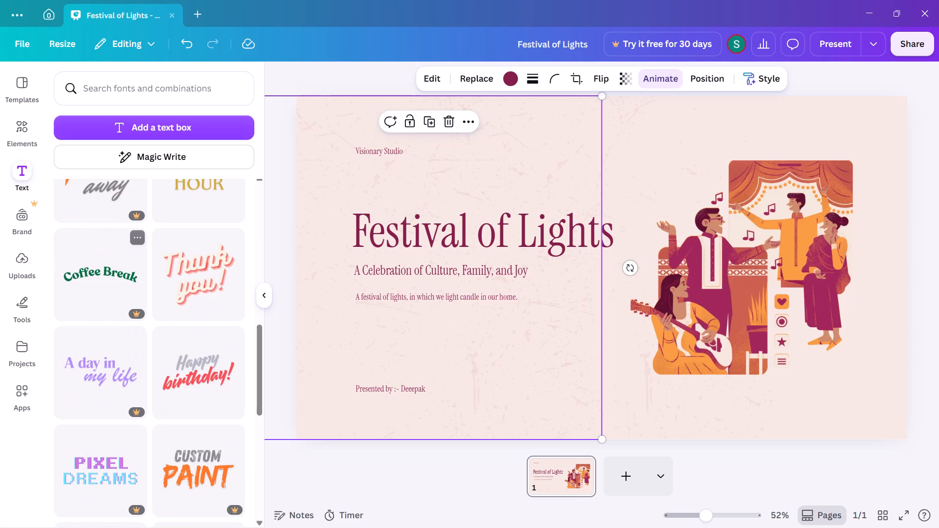
scroll(135, 265, down, 4)
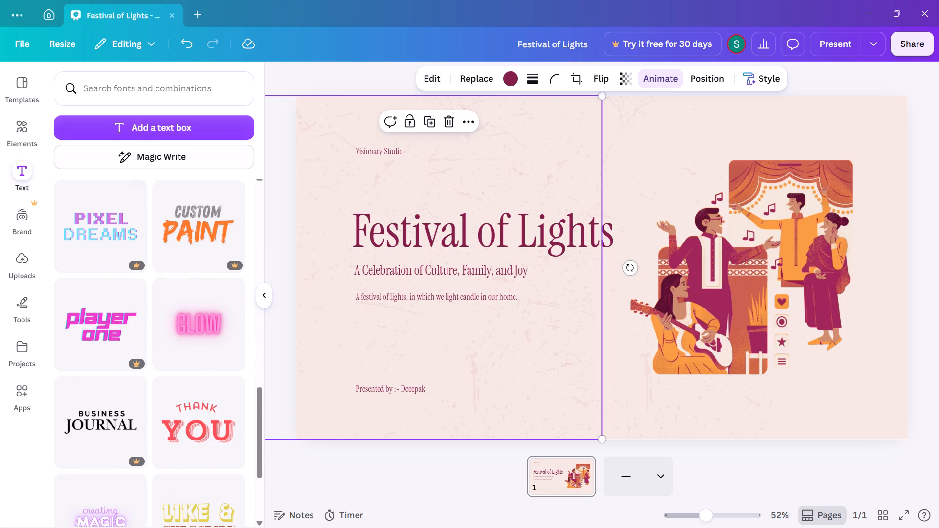
click(136, 89)
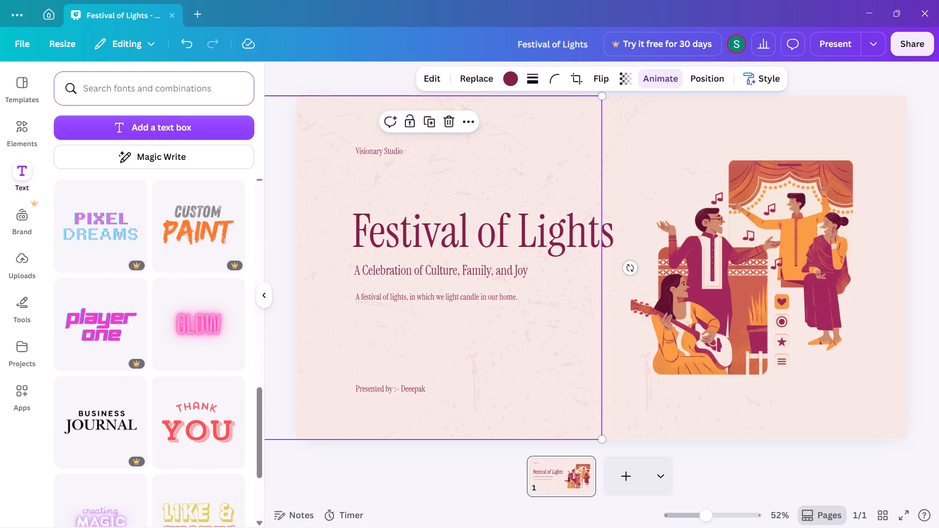
key(d)
text(iwali)
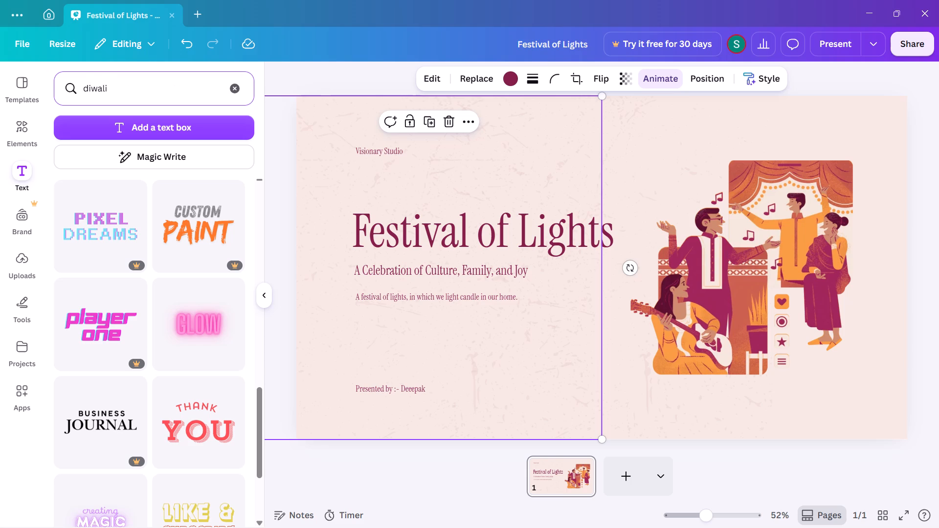
key(Return)
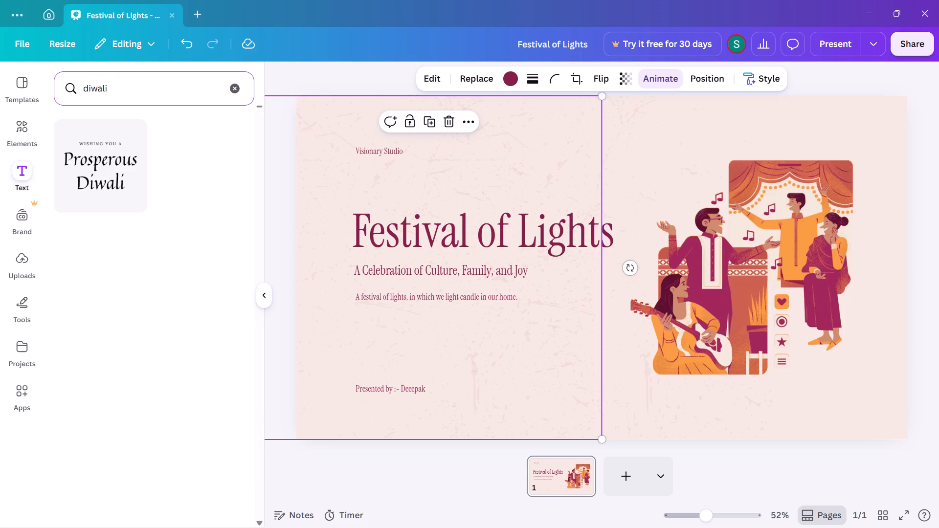
click(108, 170)
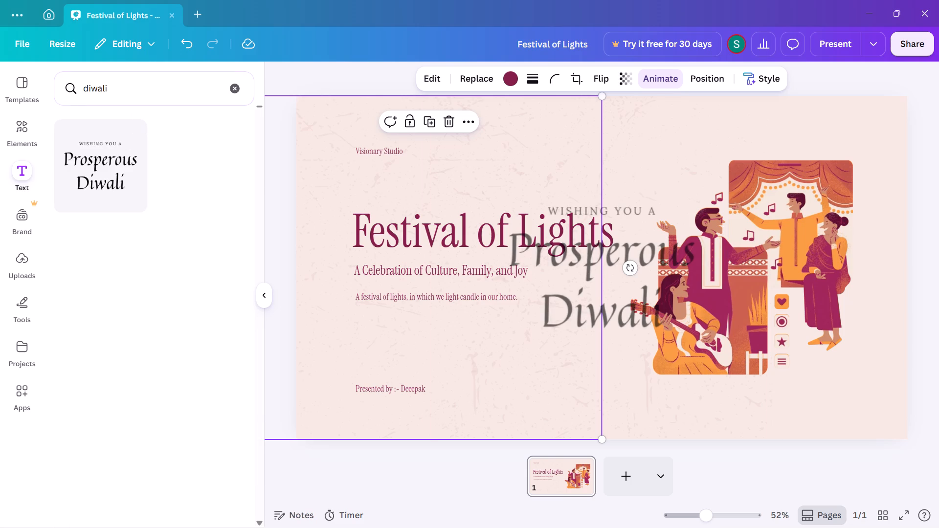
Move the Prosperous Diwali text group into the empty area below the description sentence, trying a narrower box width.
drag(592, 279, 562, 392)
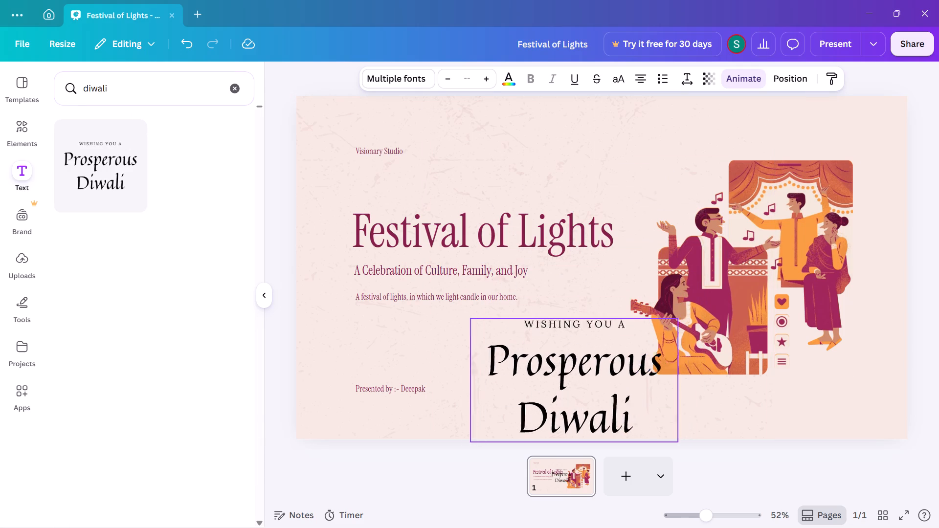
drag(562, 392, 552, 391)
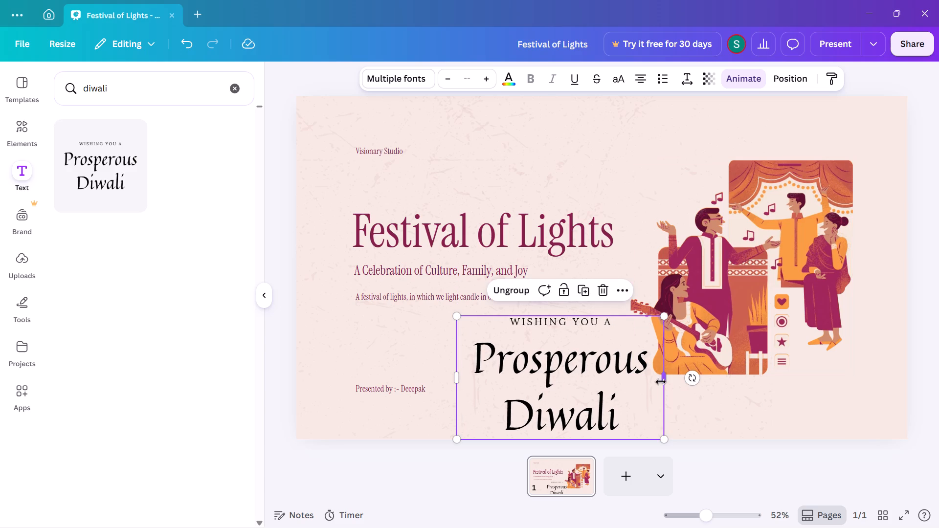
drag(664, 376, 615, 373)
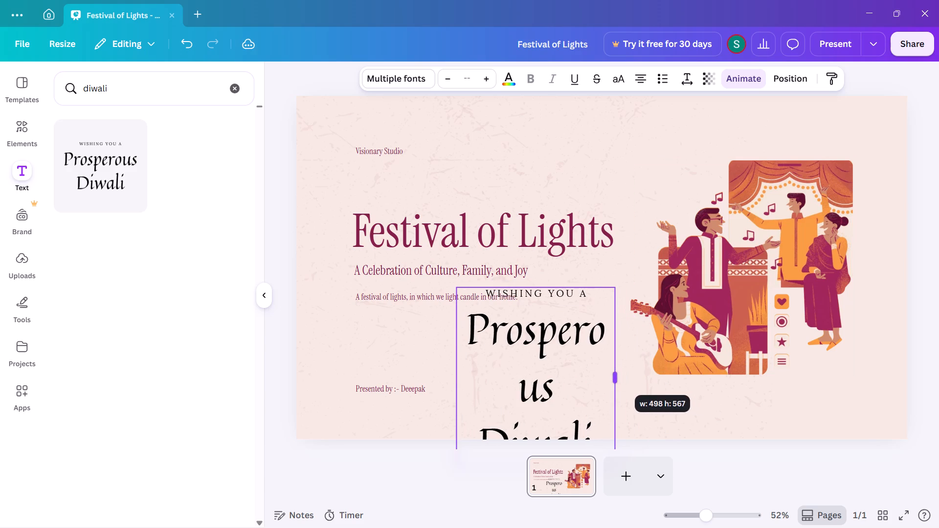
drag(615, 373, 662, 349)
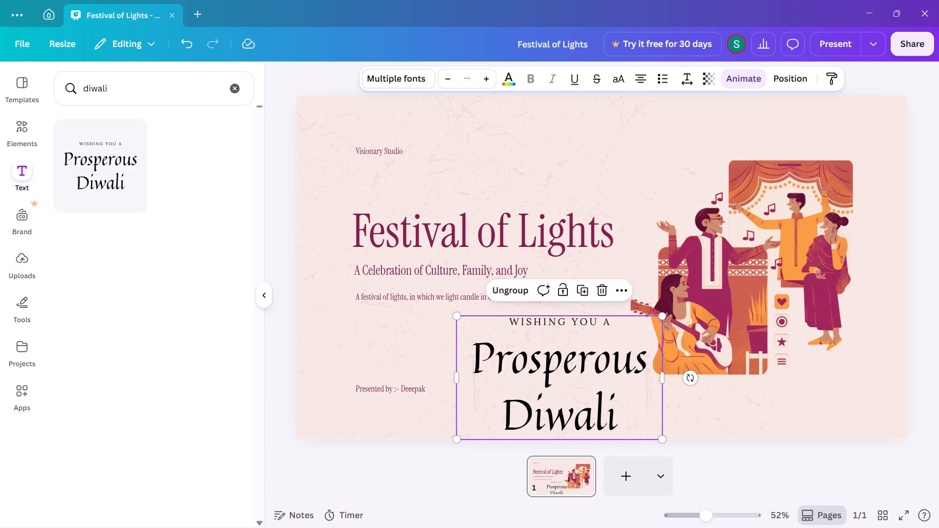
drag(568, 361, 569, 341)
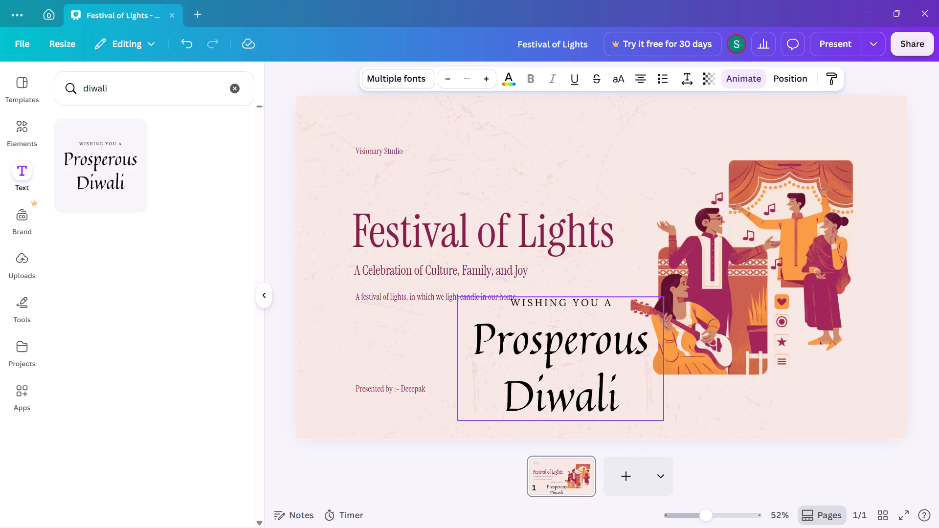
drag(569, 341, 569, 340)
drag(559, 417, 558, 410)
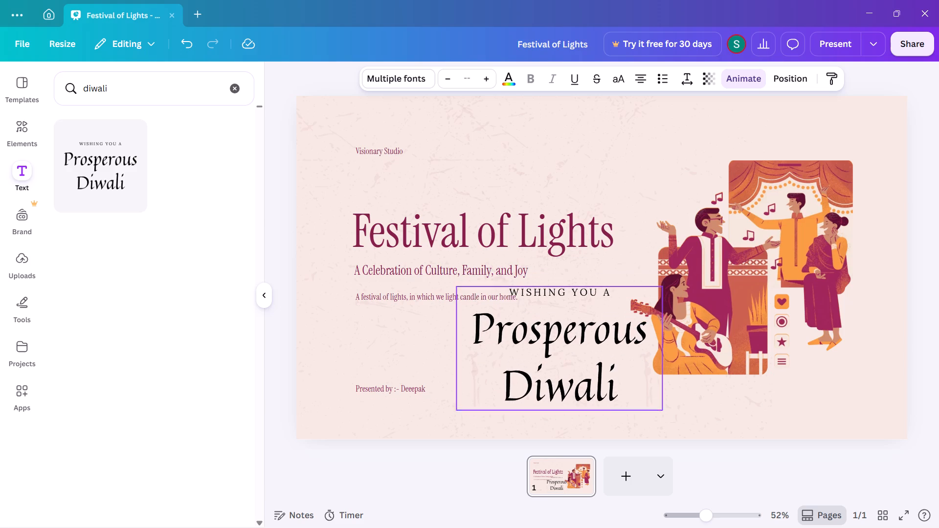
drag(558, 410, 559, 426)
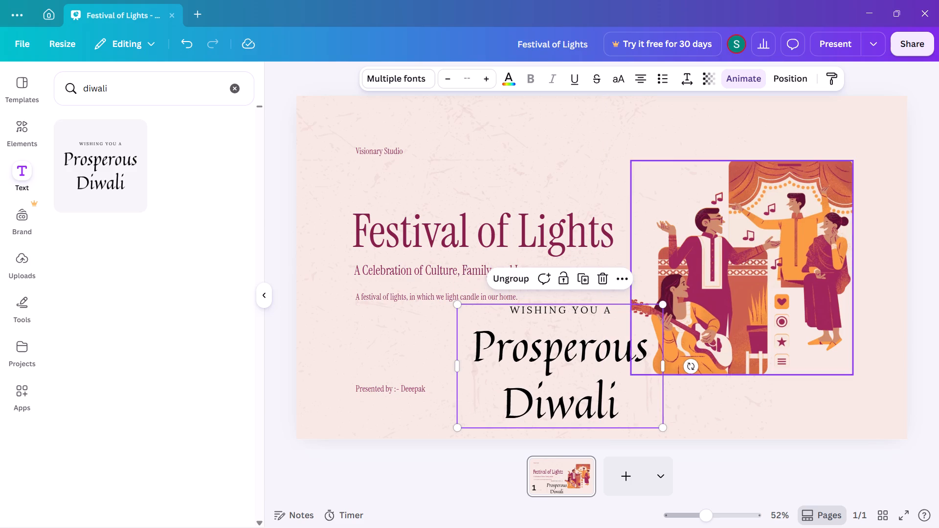
Scale the Prosperous Diwali text group down to small lettering and widen its box, keeping the greeting on two lines.
drag(662, 302, 649, 336)
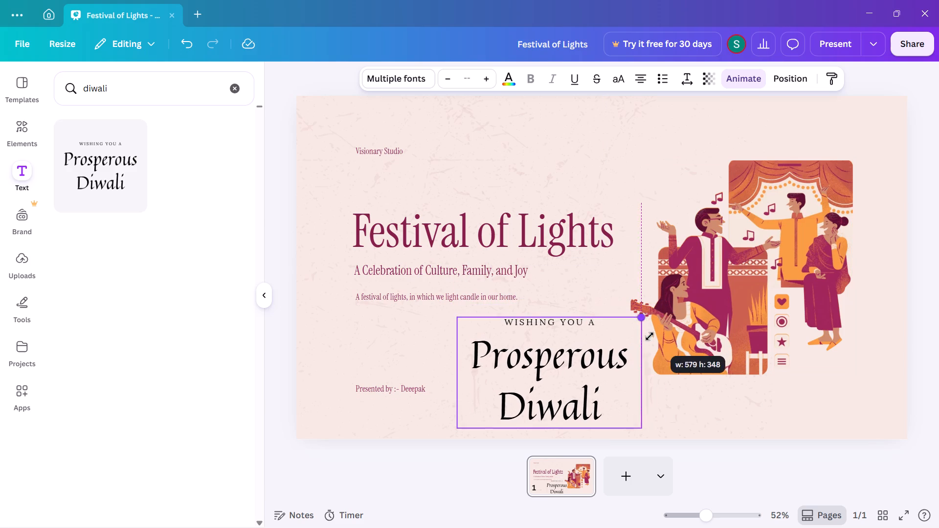
drag(649, 336, 620, 365)
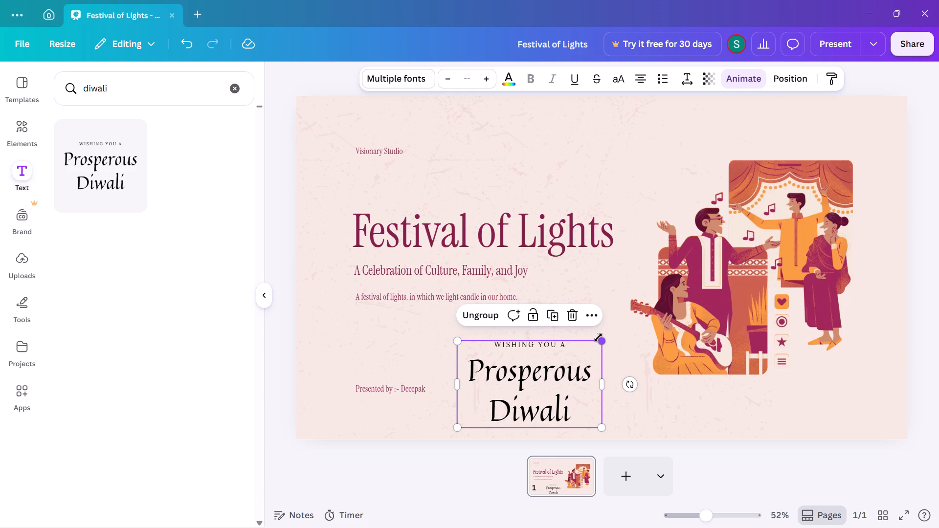
drag(602, 341, 594, 366)
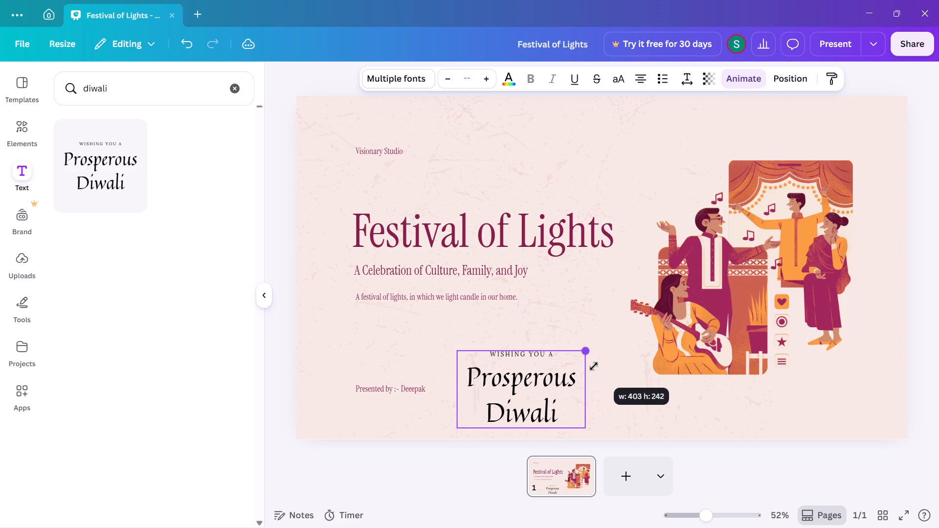
drag(594, 366, 594, 367)
drag(583, 387, 617, 385)
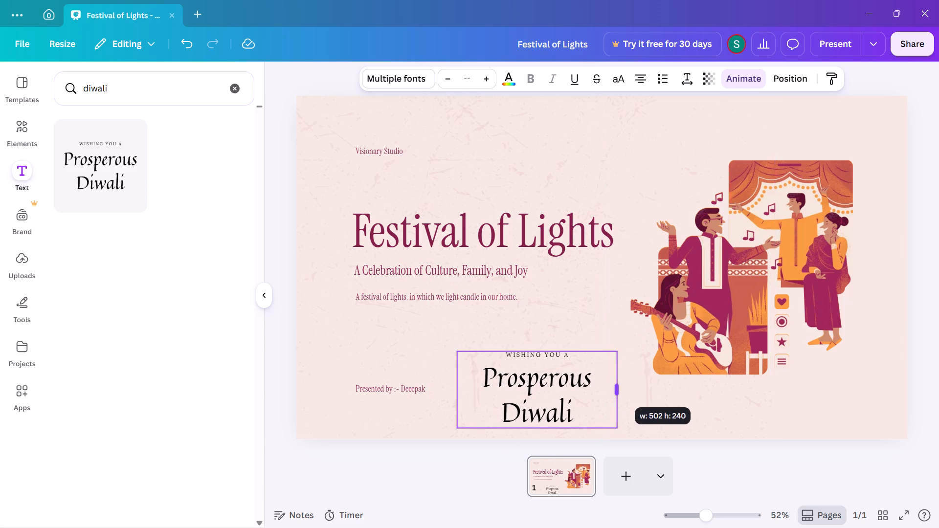
drag(617, 385, 618, 385)
drag(546, 391, 719, 412)
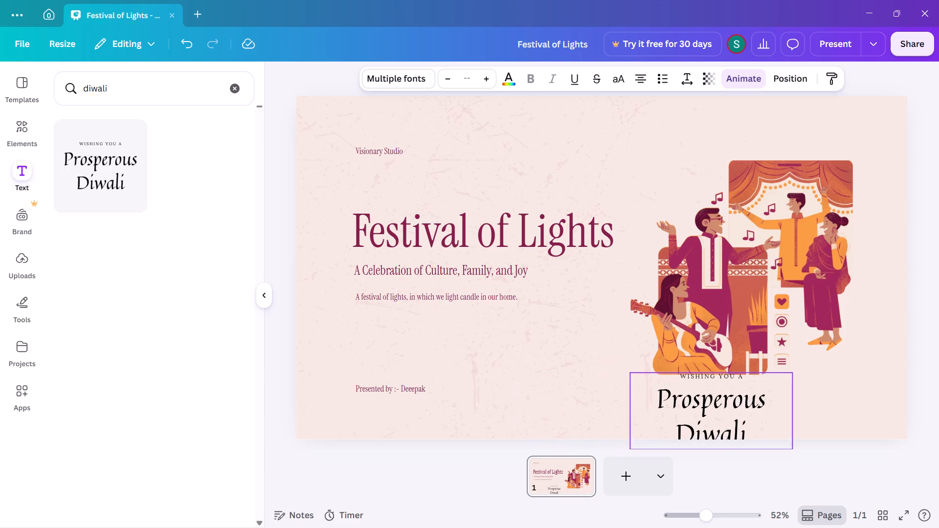
drag(719, 412, 560, 376)
drag(632, 337, 596, 388)
drag(585, 388, 622, 383)
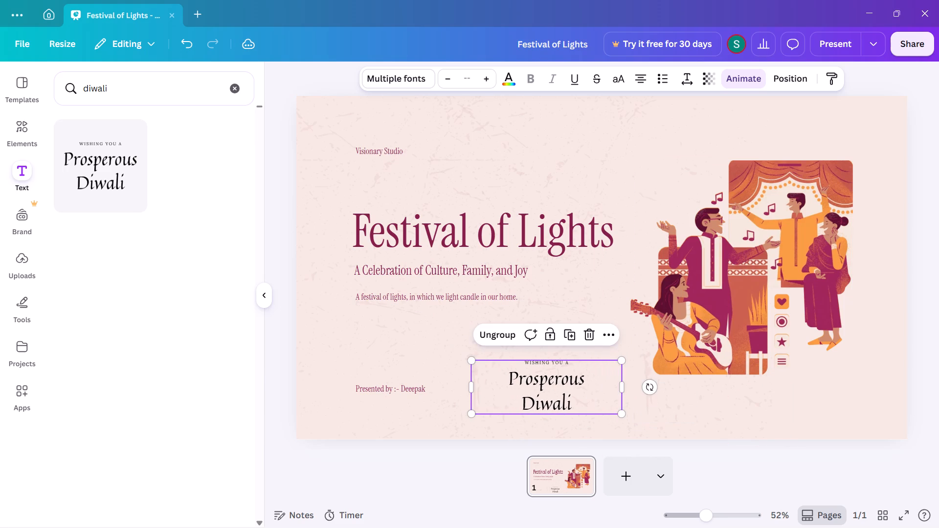
Move the Prosperous Diwali text group above the "Festival of Lights" title, beside "Visionary Studio", after trying it under the illustration.
drag(545, 390, 734, 407)
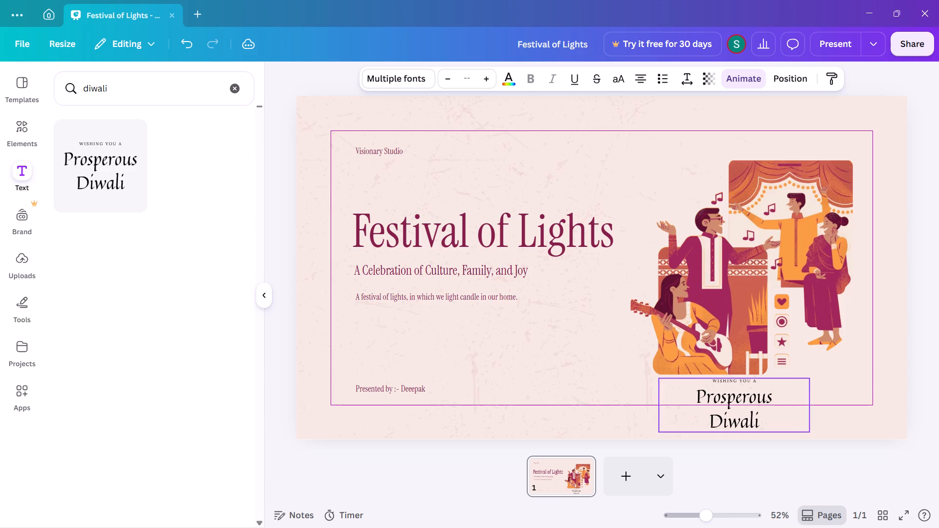
drag(734, 407, 750, 409)
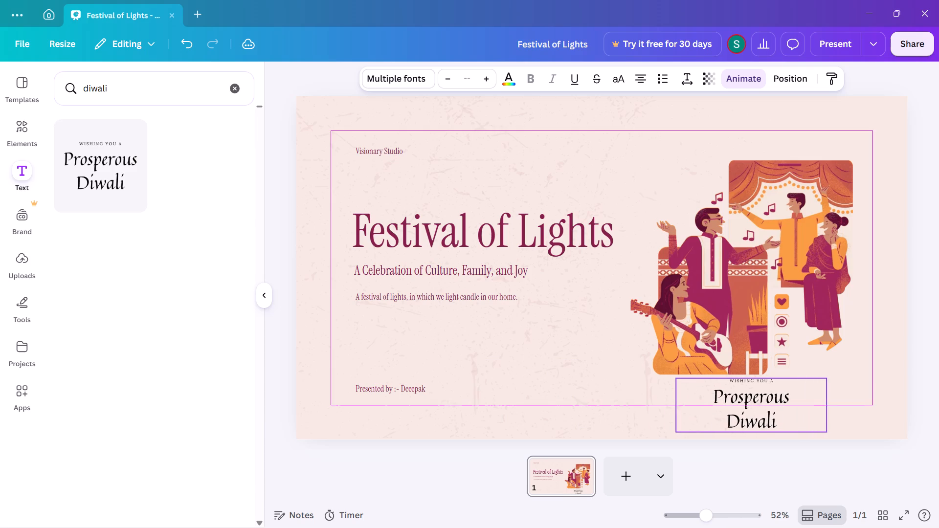
drag(750, 409, 505, 171)
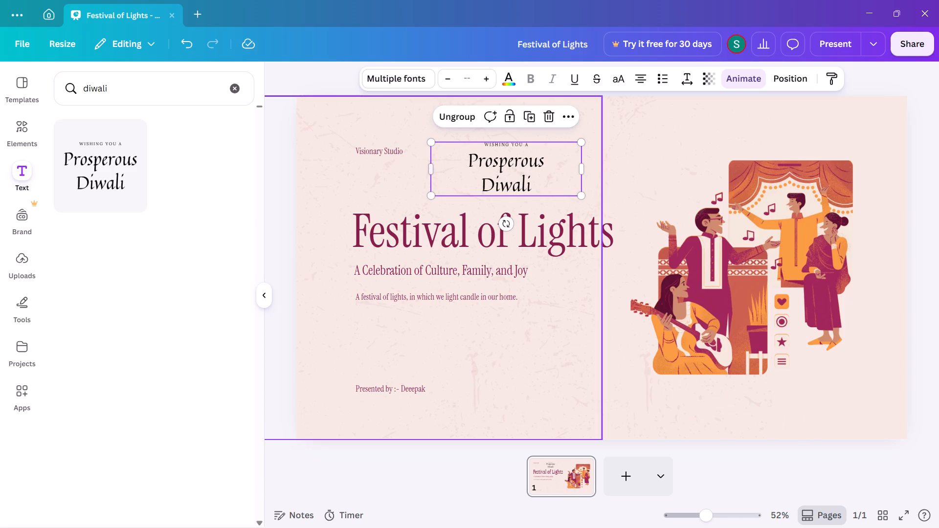
click(378, 188)
Examine the style-copying options and the image editing tools, filters and shadows available for the middle background texture.
click(657, 123)
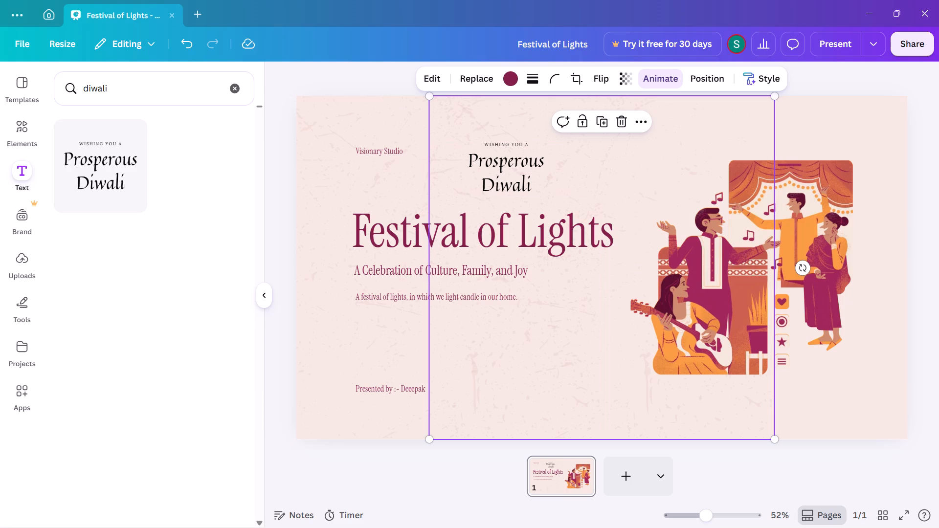
click(761, 85)
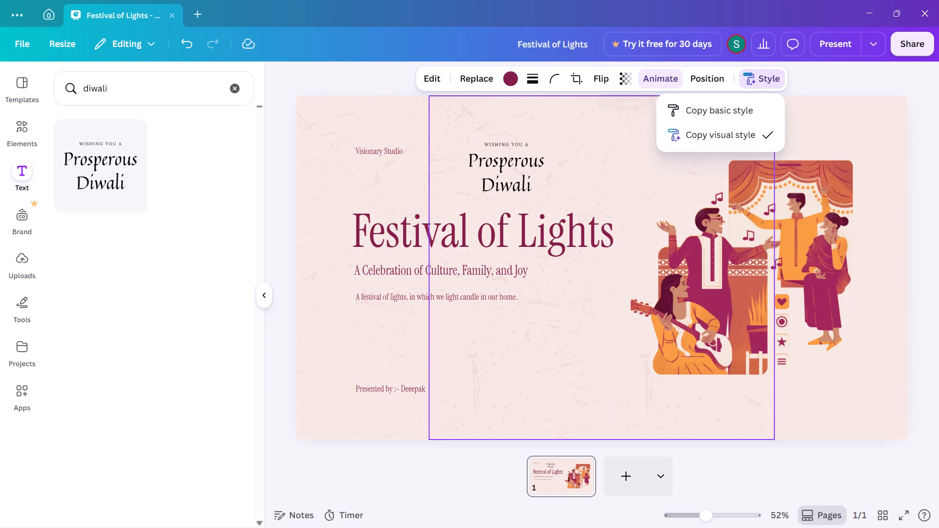
click(425, 74)
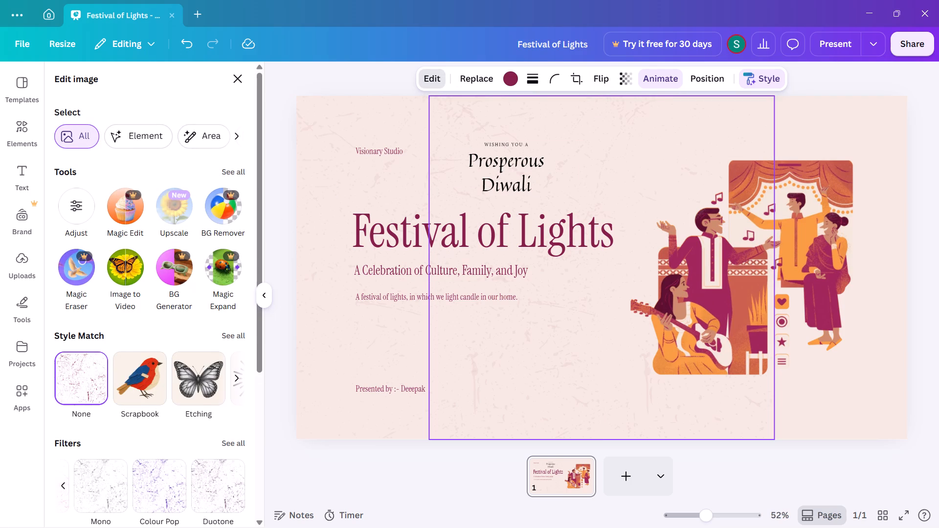
scroll(146, 307, down, 4)
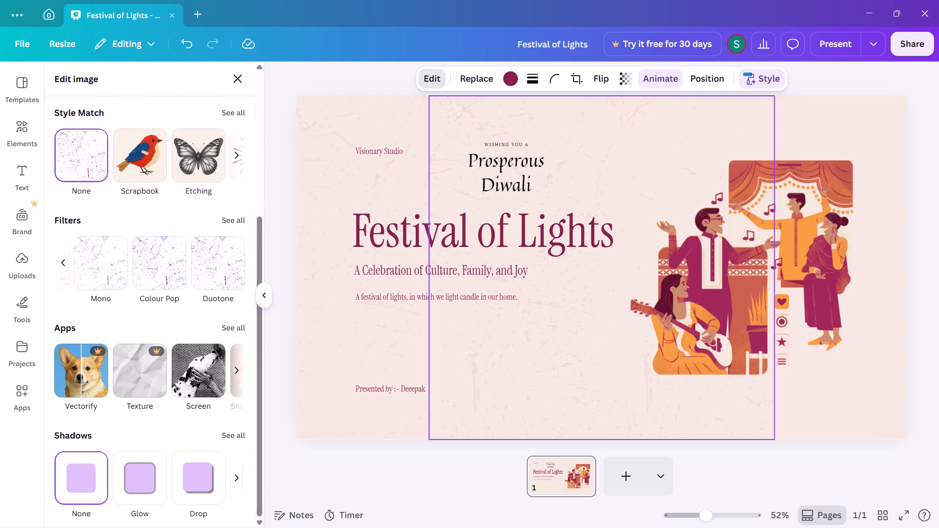
scroll(147, 307, down, 3)
scroll(156, 317, up, 2)
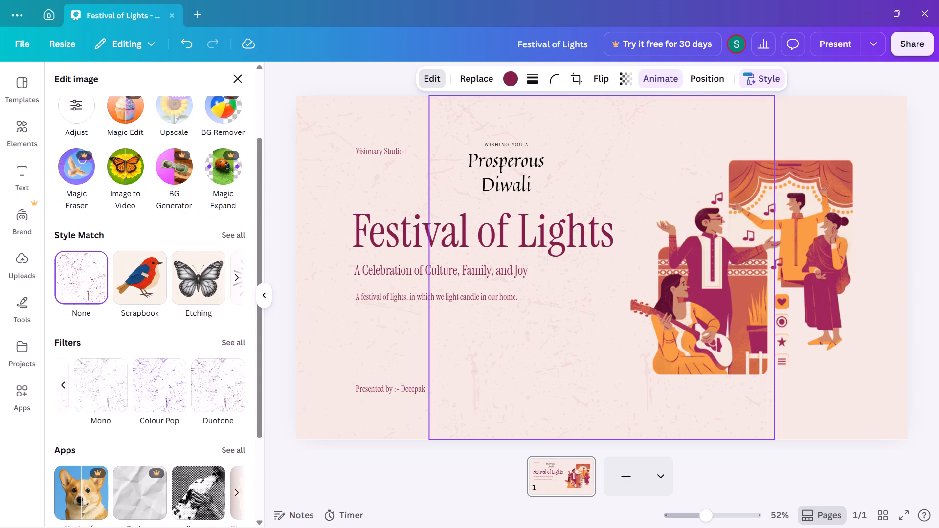
scroll(156, 317, up, 2)
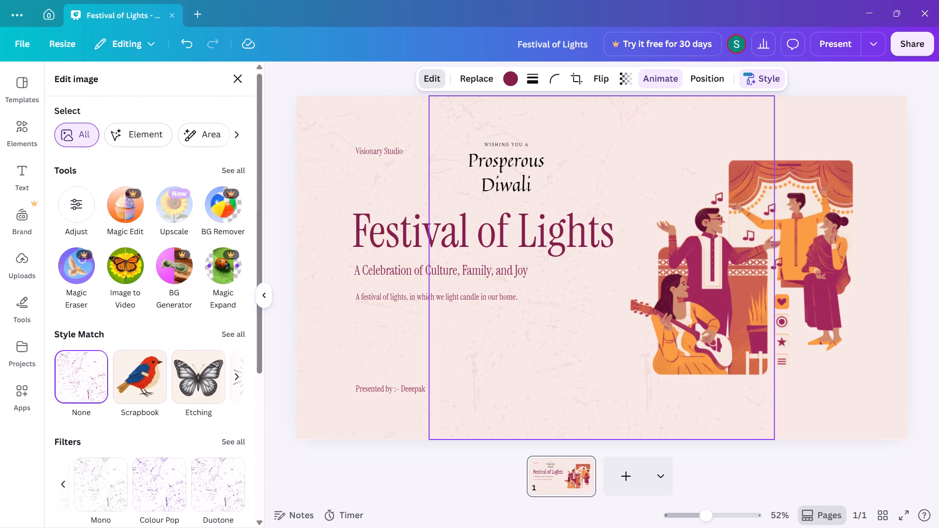
scroll(156, 317, up, 2)
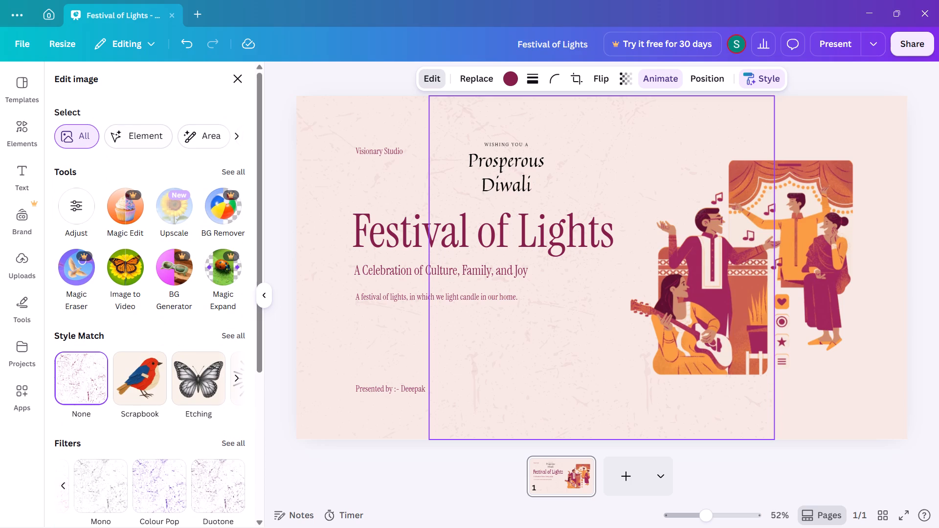
click(237, 77)
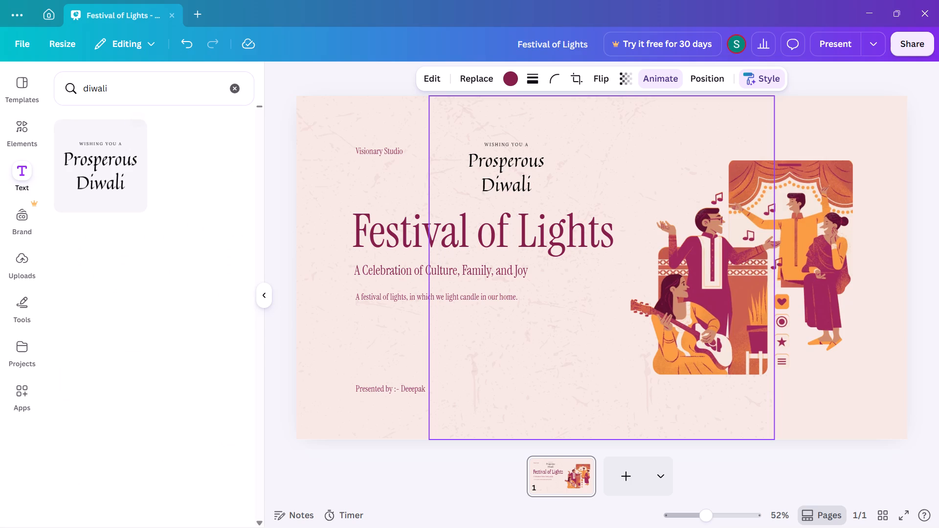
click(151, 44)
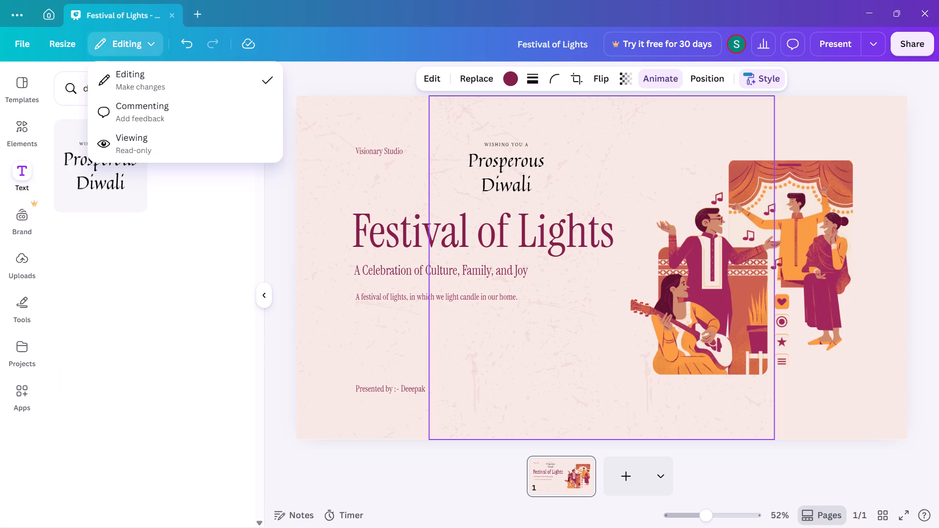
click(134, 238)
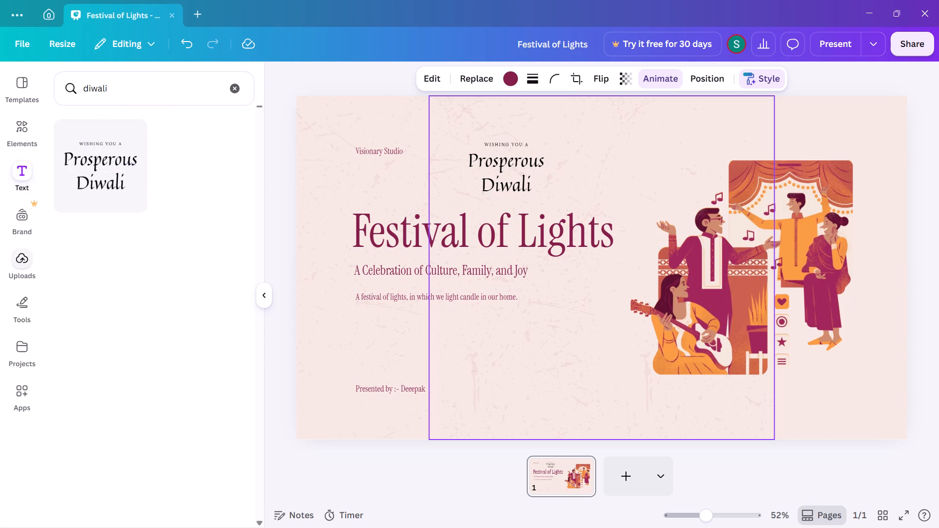
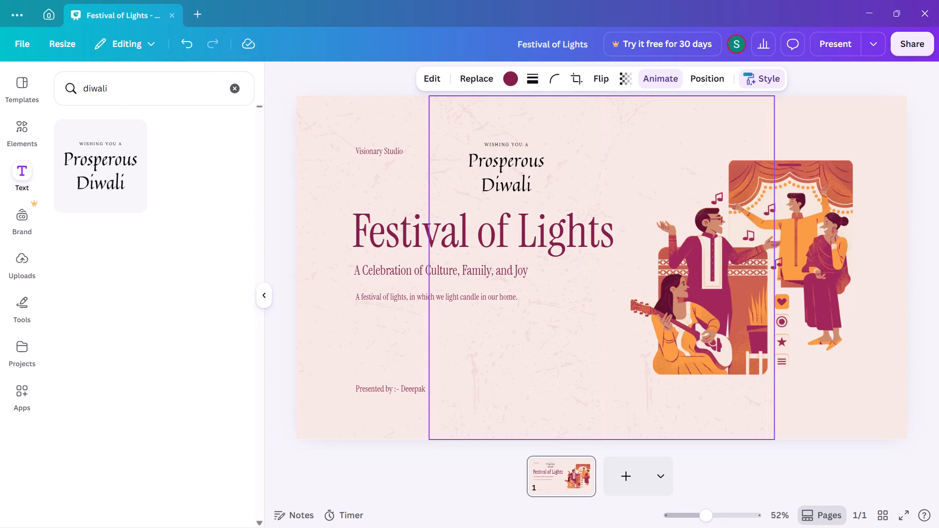
Browse the pages of the Red and Orange Illustrated Happy Diwali Presentation template and the similar Diwali templates.
click(13, 217)
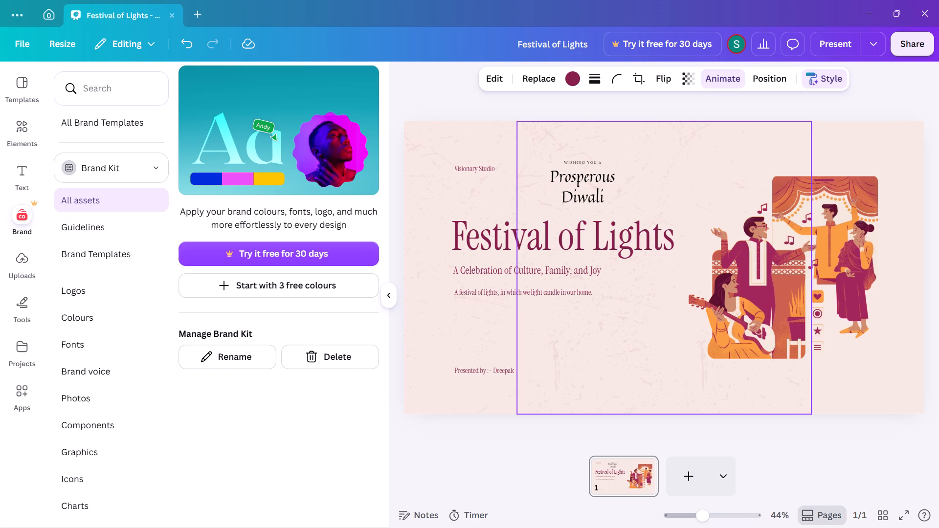
click(17, 187)
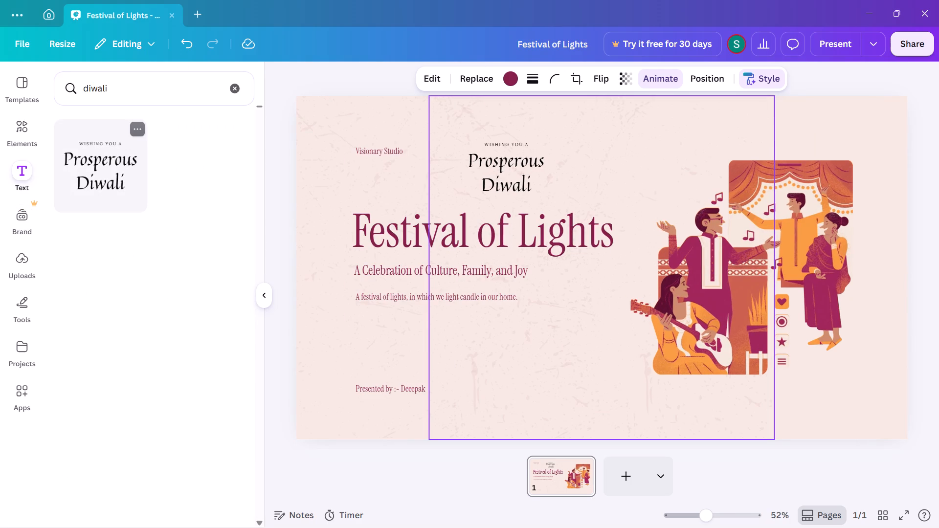
click(17, 105)
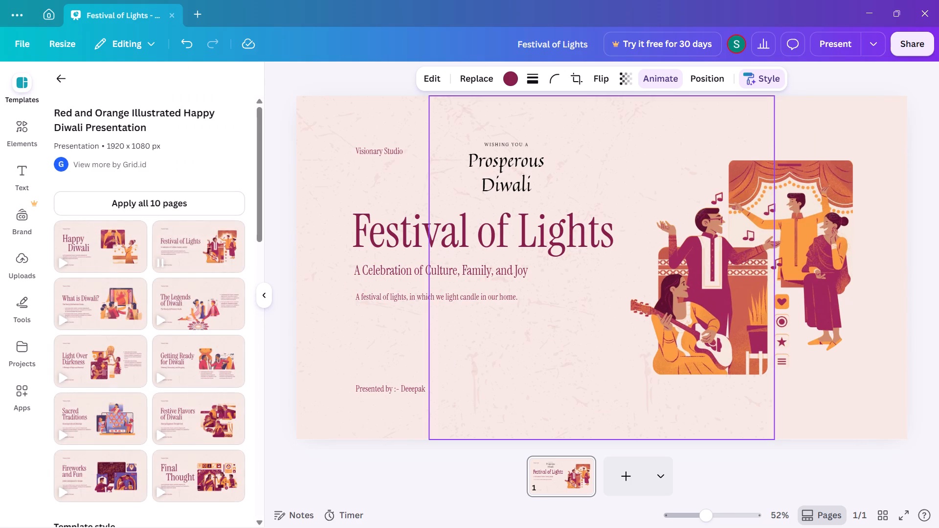
scroll(162, 255, down, 7)
scroll(162, 255, up, 2)
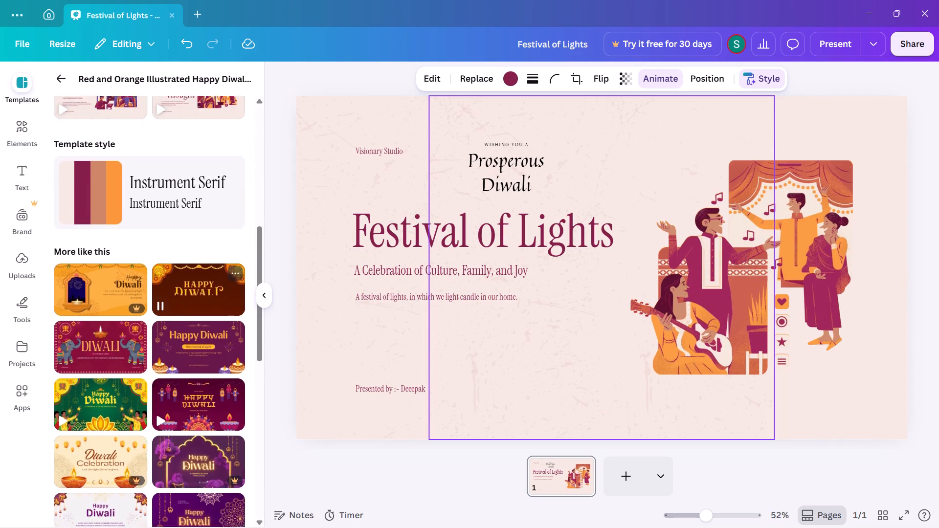
scroll(162, 255, down, 8)
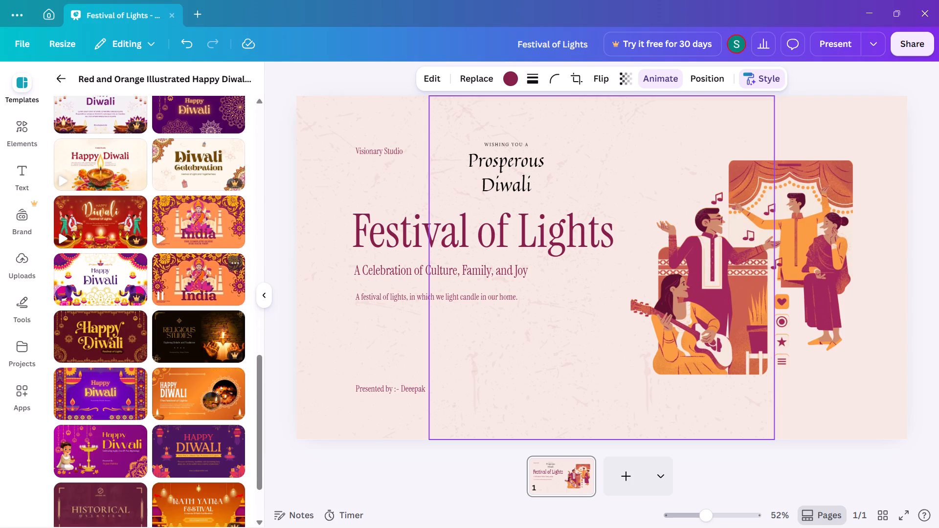
scroll(162, 255, down, 4)
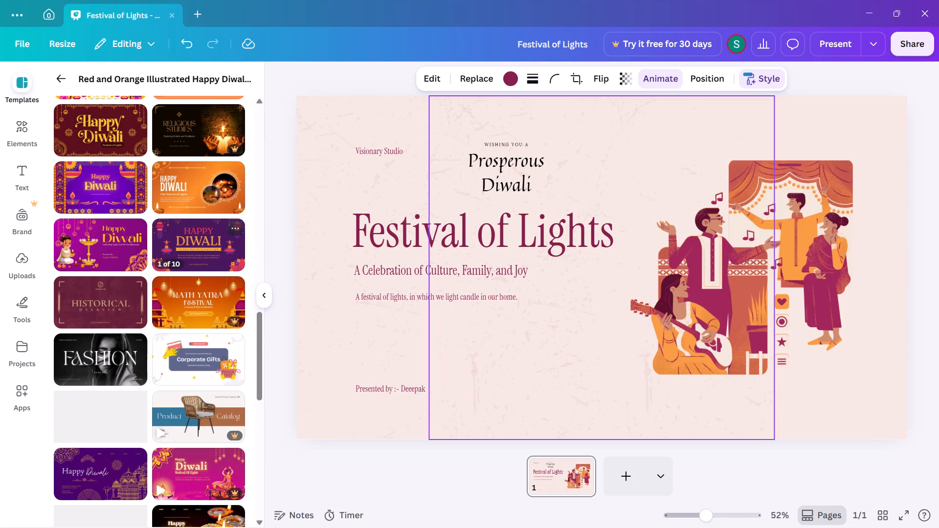
scroll(162, 255, down, 7)
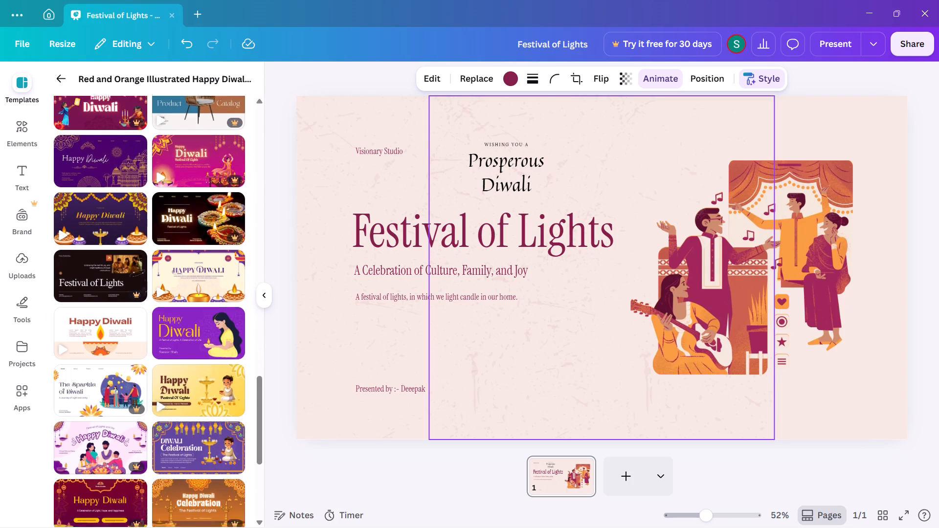
scroll(162, 255, down, 7)
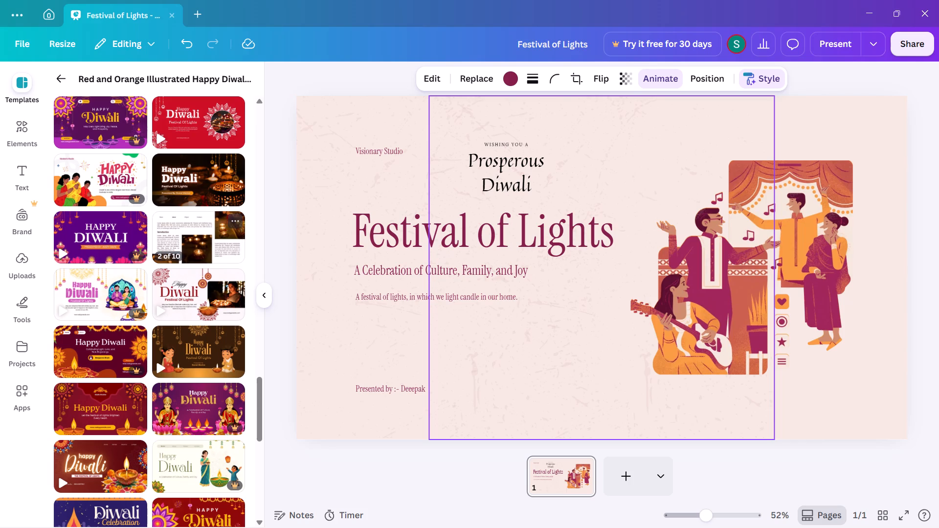
scroll(162, 255, down, 2)
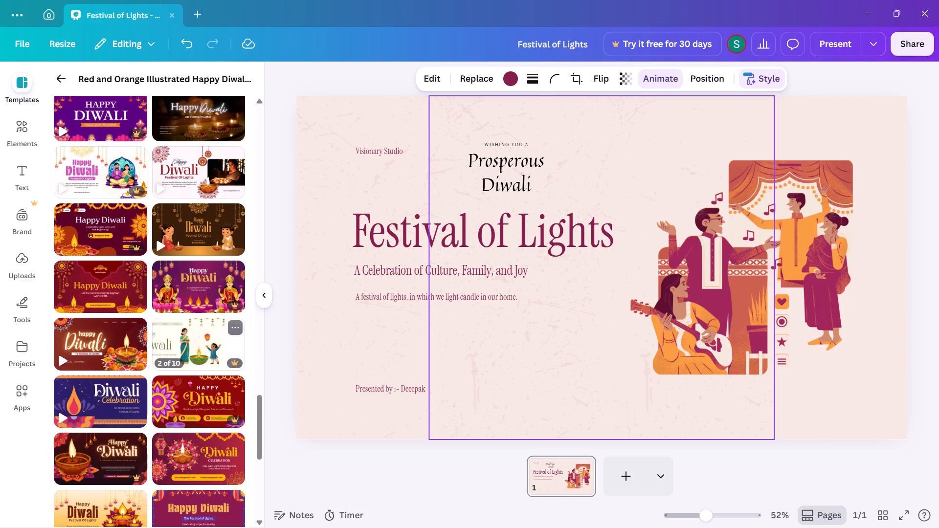
scroll(109, 347, up, 9)
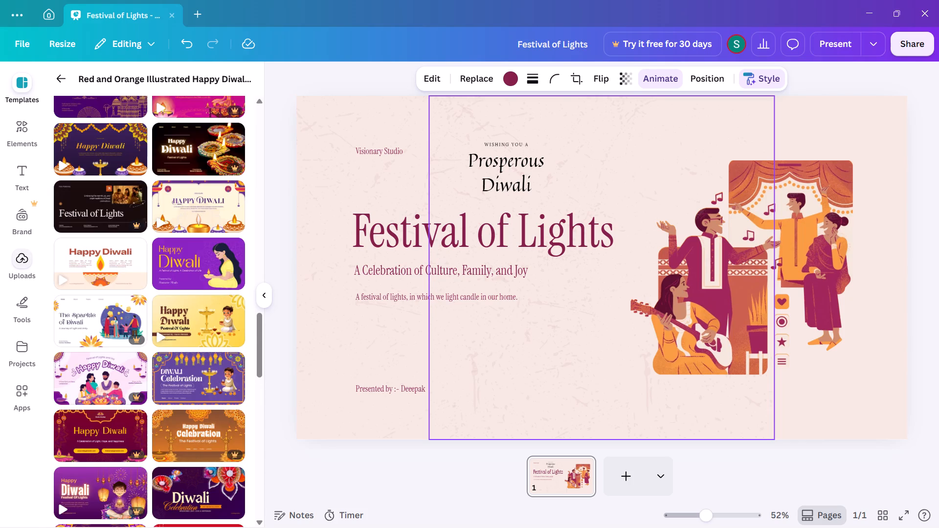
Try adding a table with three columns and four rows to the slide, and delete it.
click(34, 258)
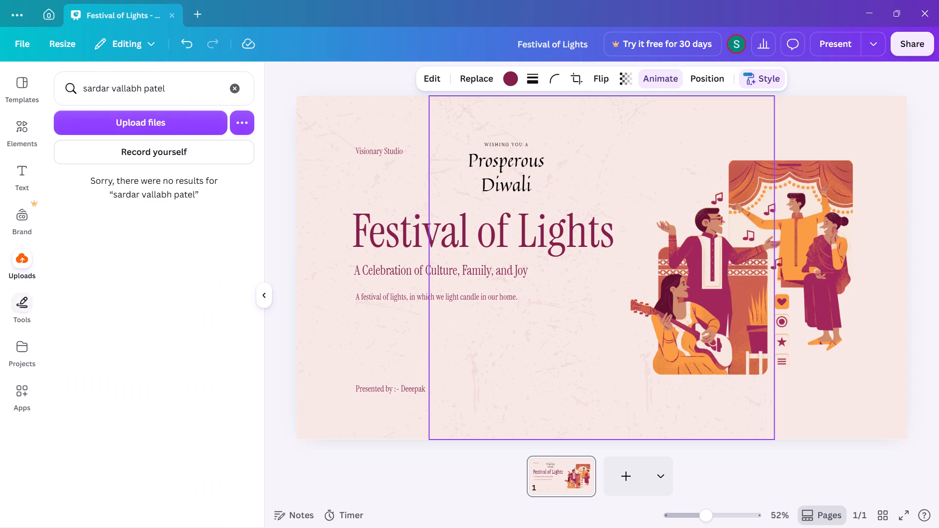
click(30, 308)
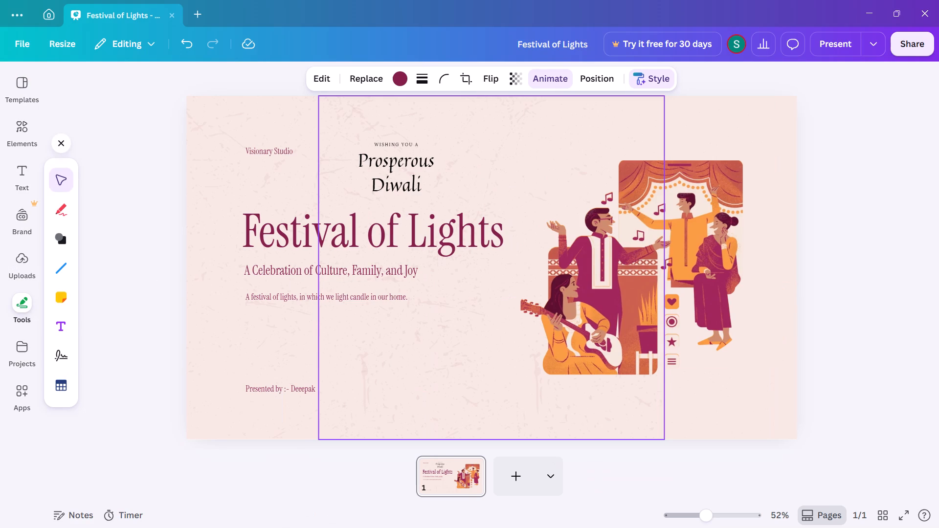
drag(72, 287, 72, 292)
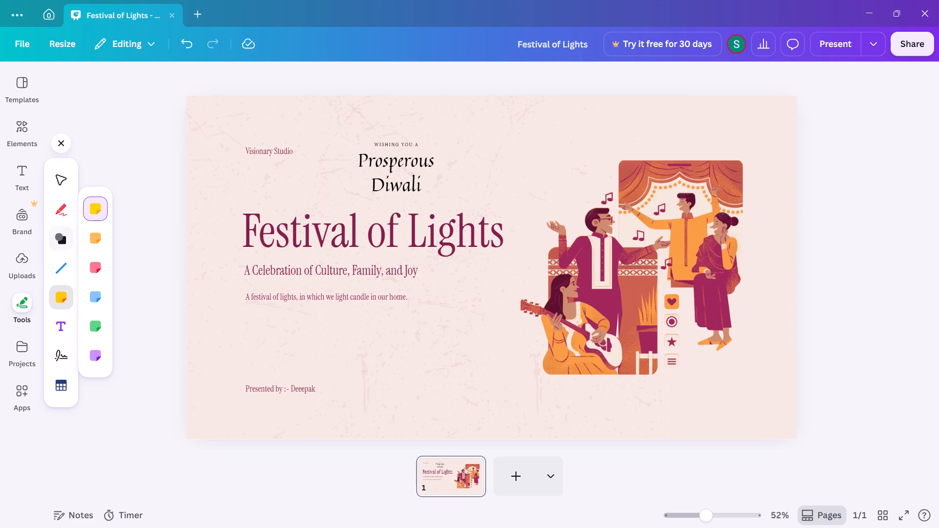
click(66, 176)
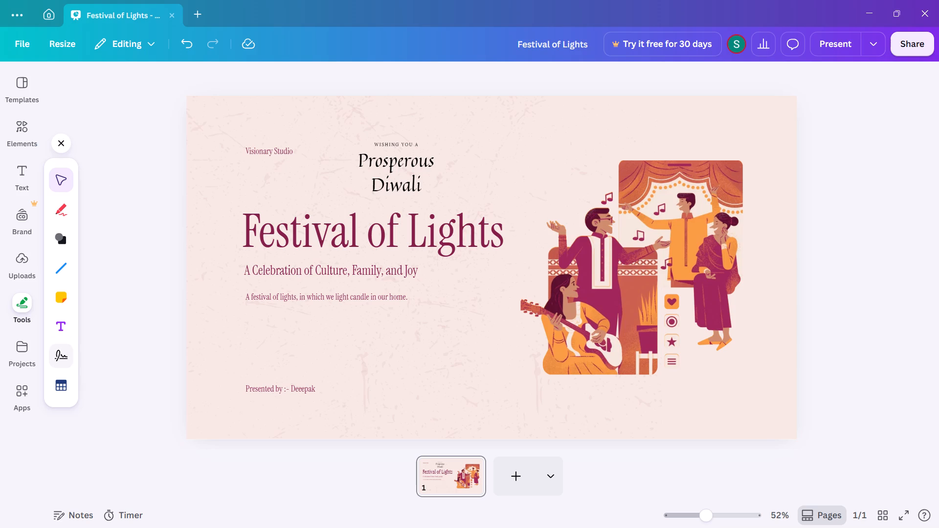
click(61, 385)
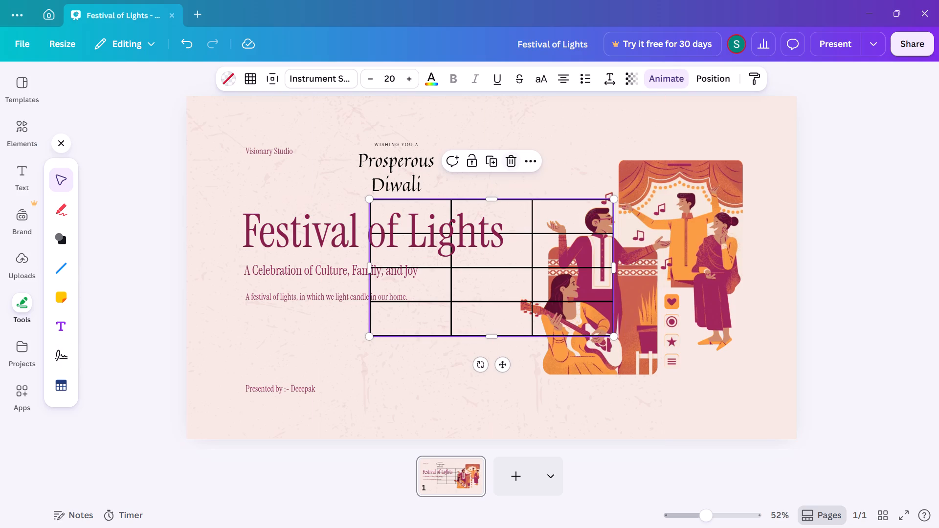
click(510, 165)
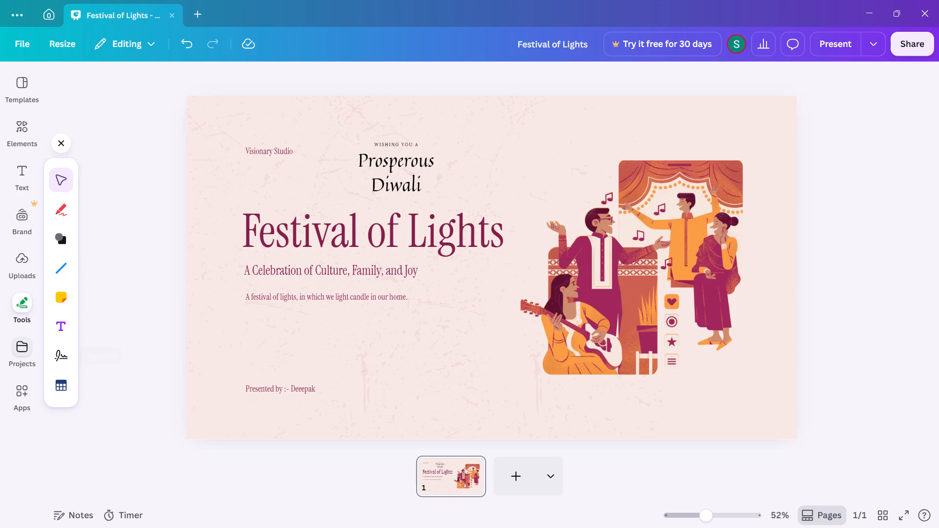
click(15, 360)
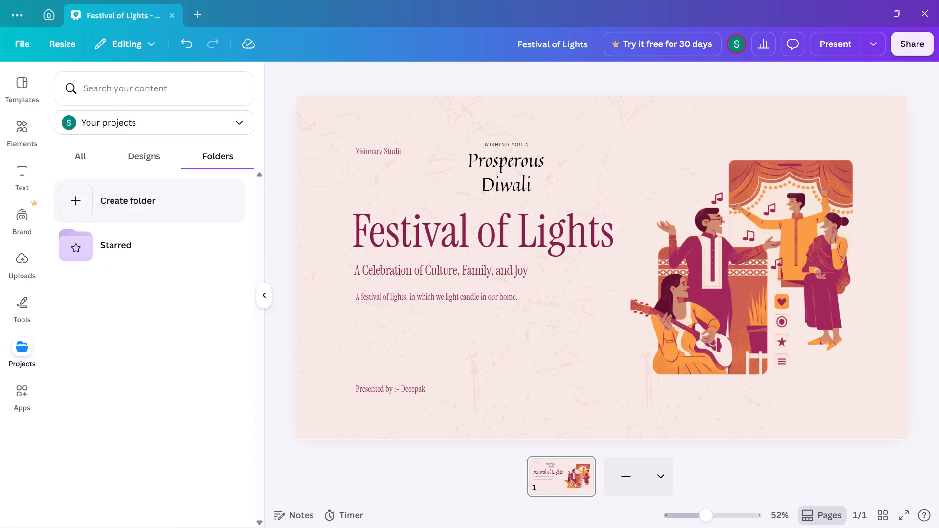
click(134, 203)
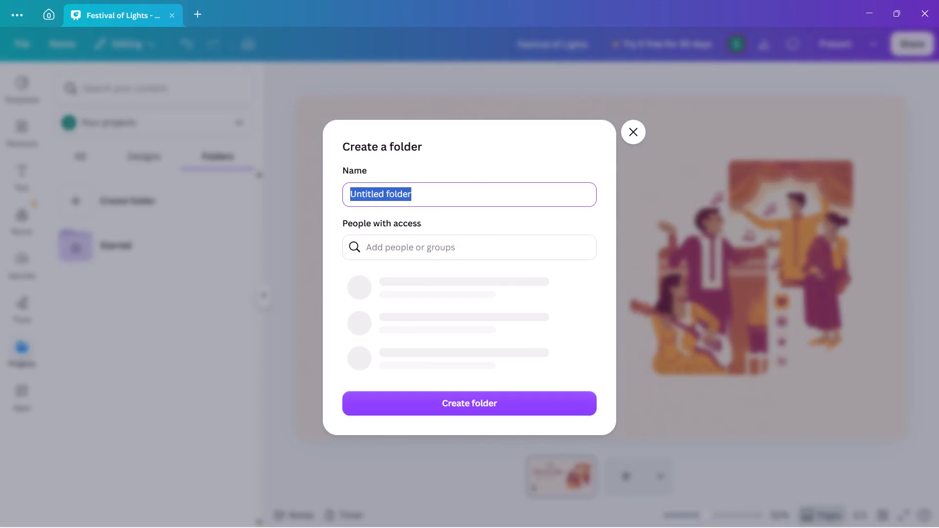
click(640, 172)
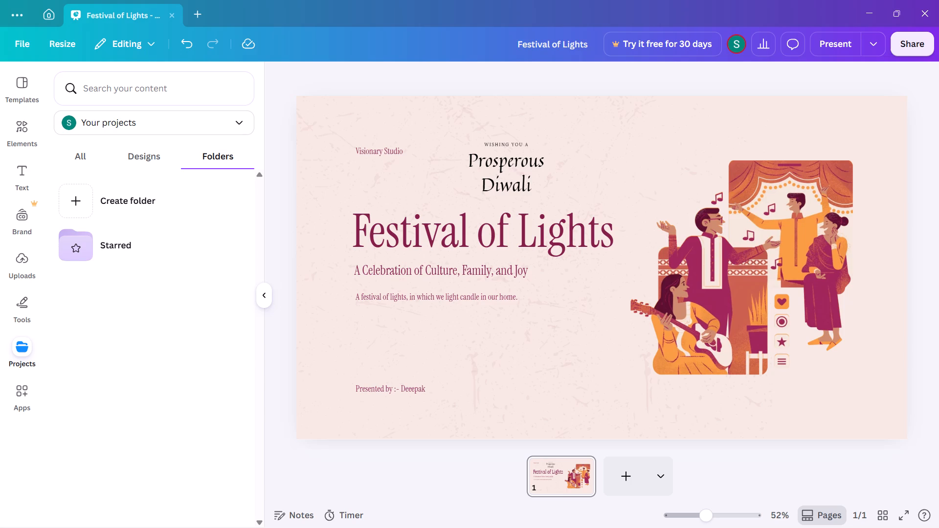
Search the Brand Kit assets for "diwali" from the Photos category, and clear the search.
click(13, 281)
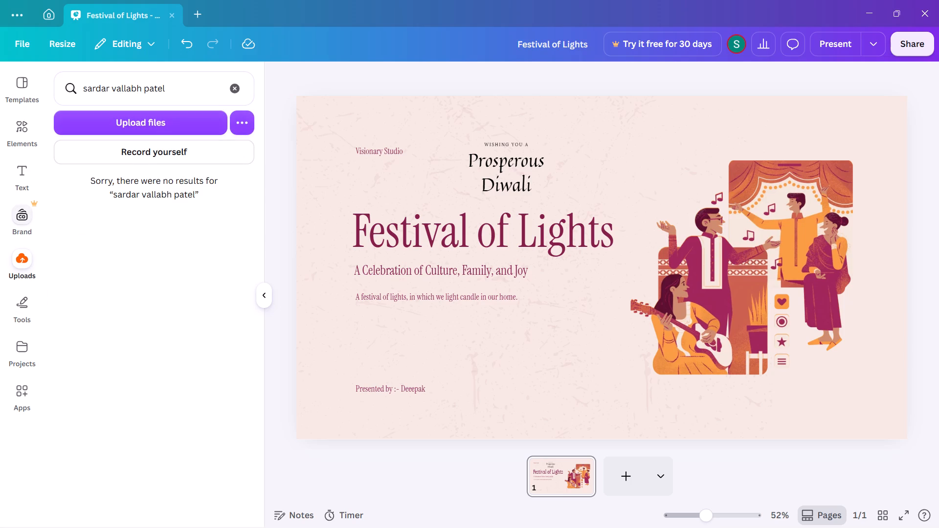
click(24, 228)
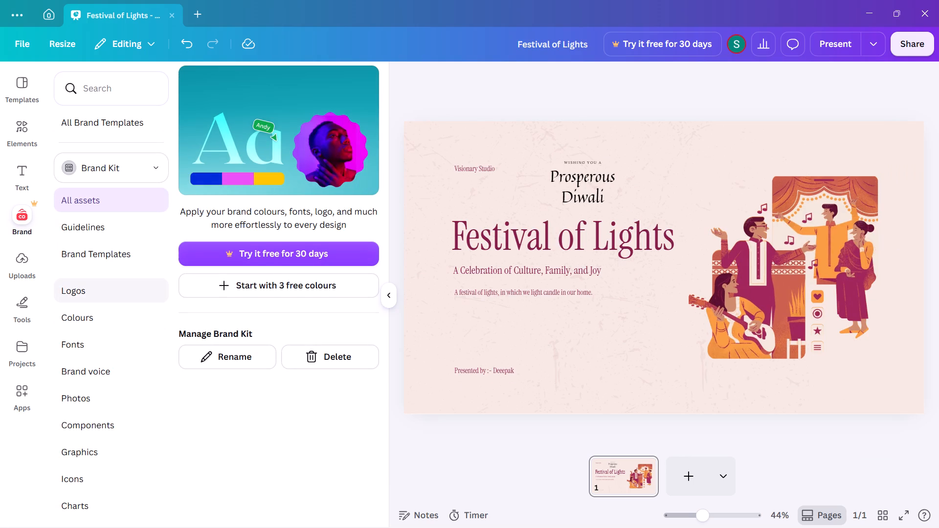
scroll(95, 292, down, 3)
click(93, 410)
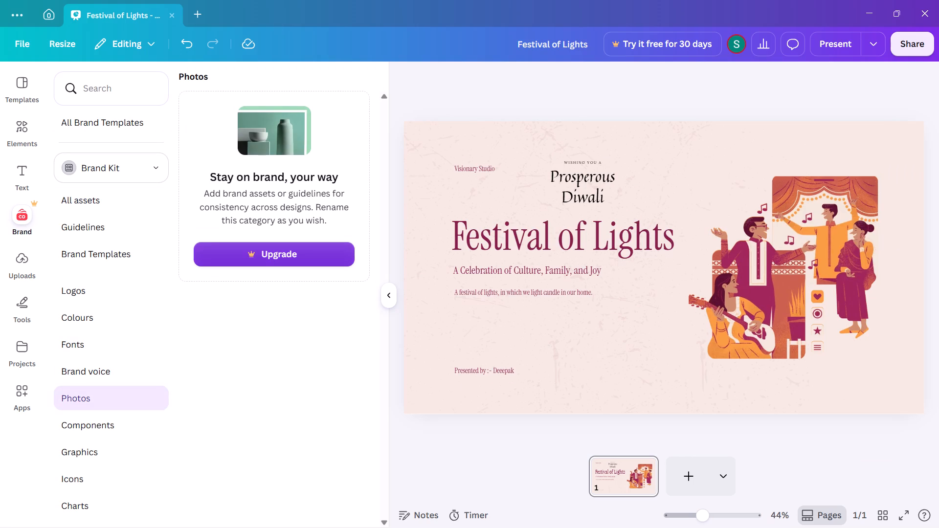
click(120, 91)
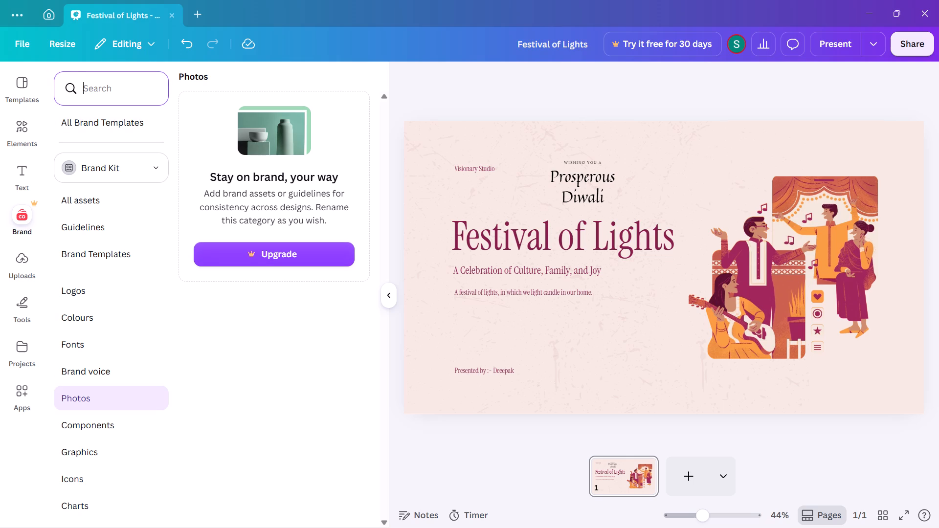
text(di)
text(wali)
key(Return)
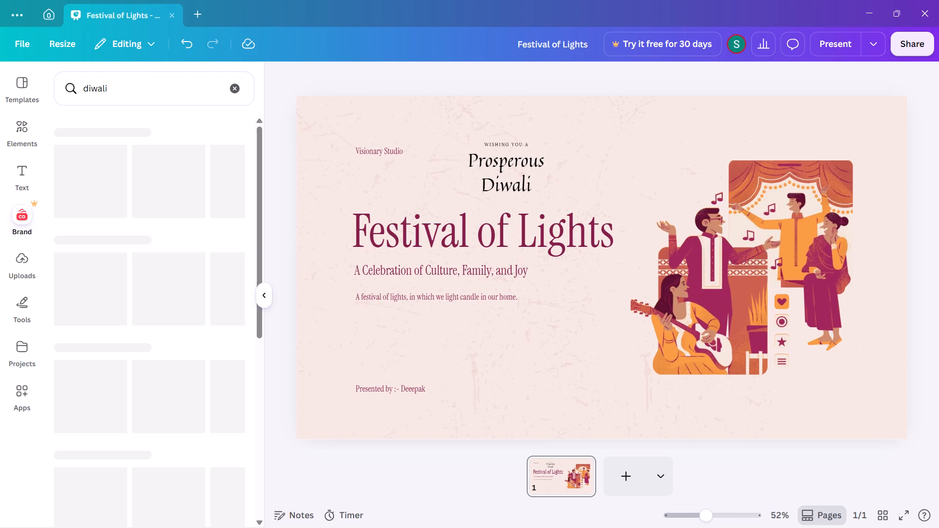
key(BackSpace)
key(BackSpace)
key(BackSpace)
key(BackSpace)
key(BackSpace)
key(BackSpace)
key(BackSpace)
key(BackSpace)
key(BackSpace)
key(BackSpace)
key(BackSpace)
key(BackSpace)
key(BackSpace)
key(BackSpace)
key(BackSpace)
key(BackSpace)
key(BackSpace)
key(BackSpace)
key(BackSpace)
click(238, 92)
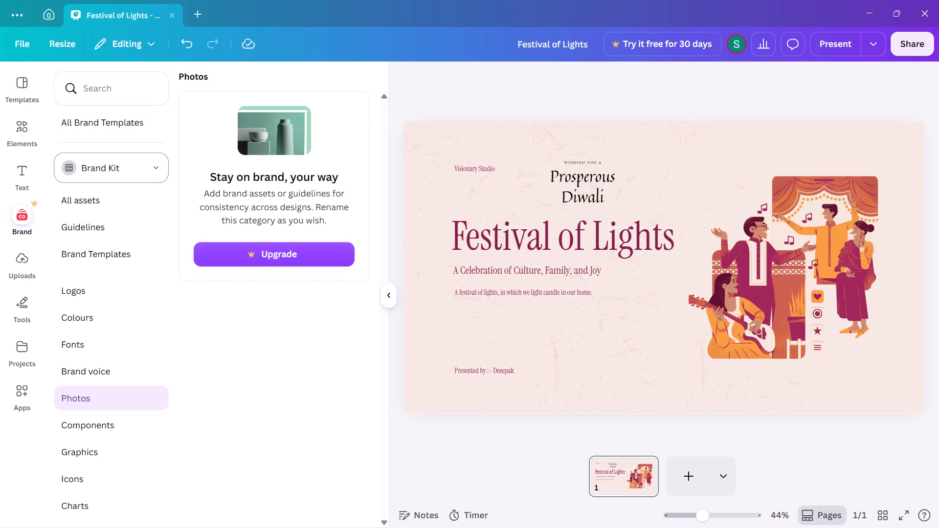
Examine the Logos, Colours and Fonts categories of the Brand Kit.
click(79, 284)
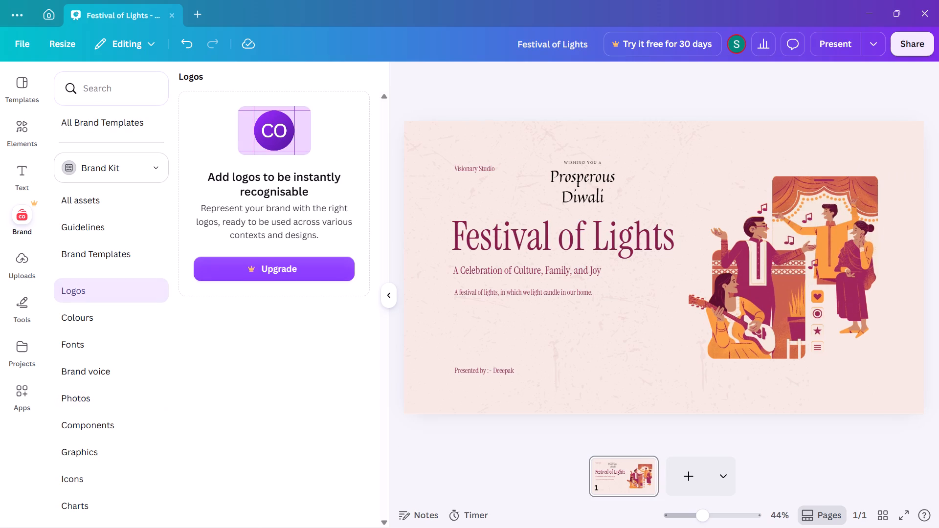
click(85, 318)
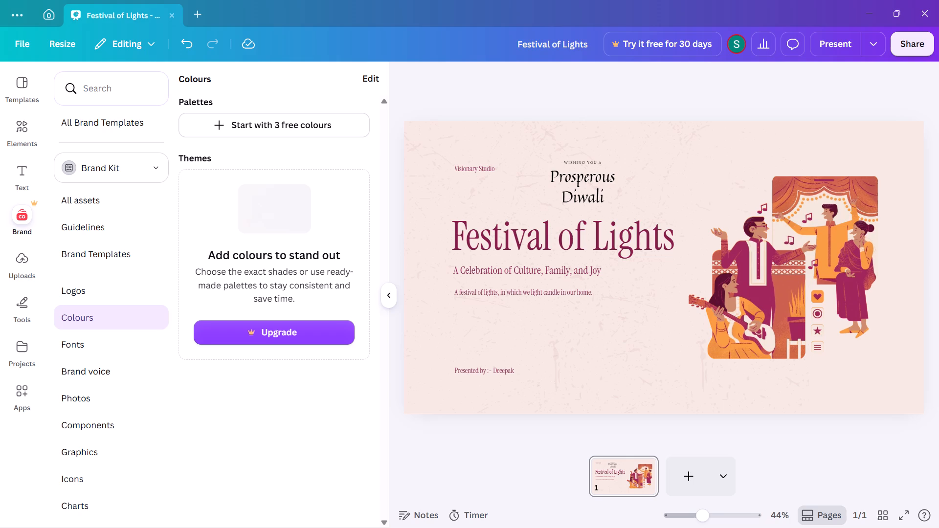
click(85, 350)
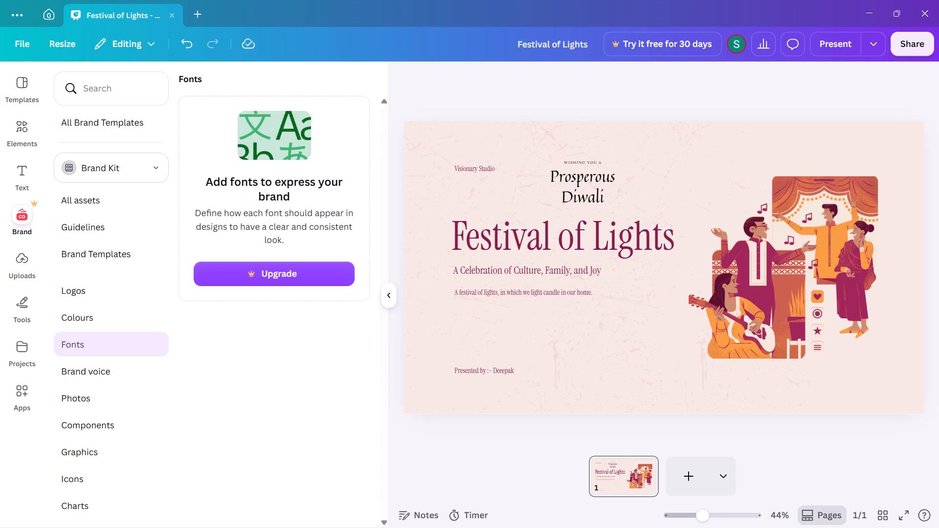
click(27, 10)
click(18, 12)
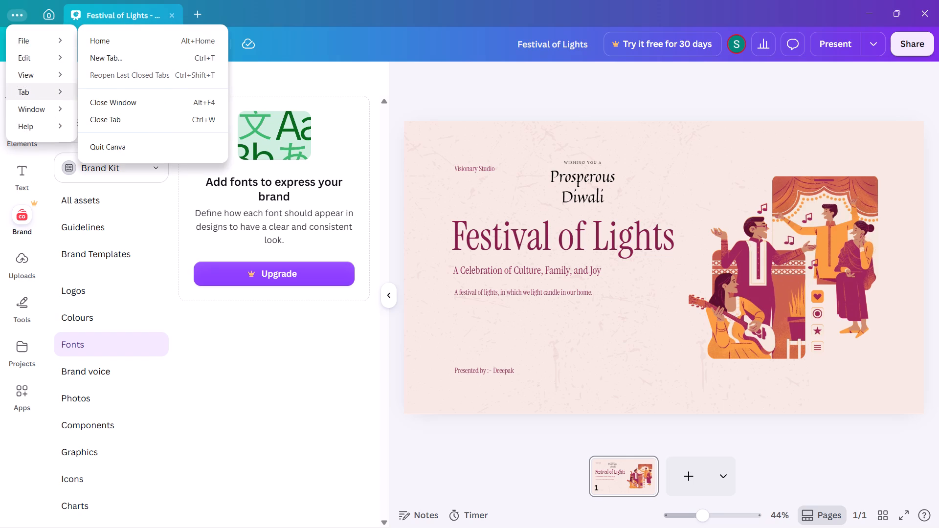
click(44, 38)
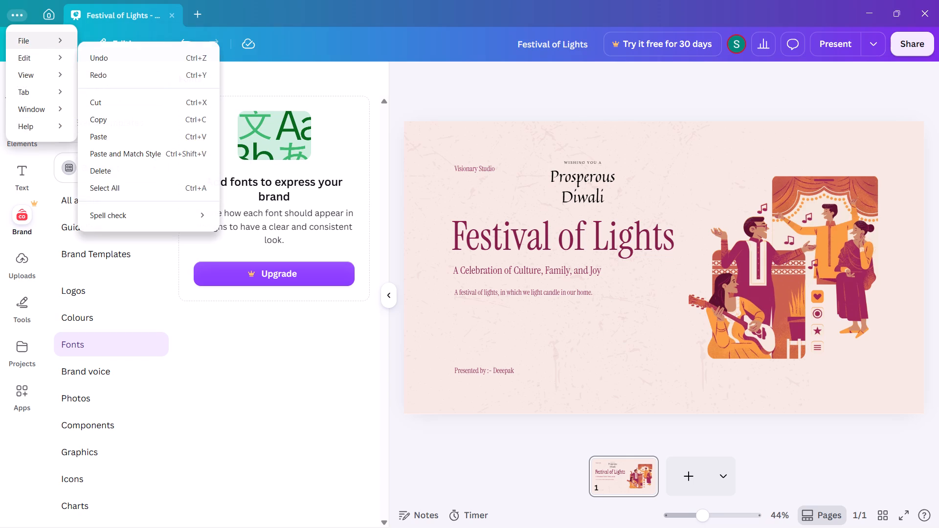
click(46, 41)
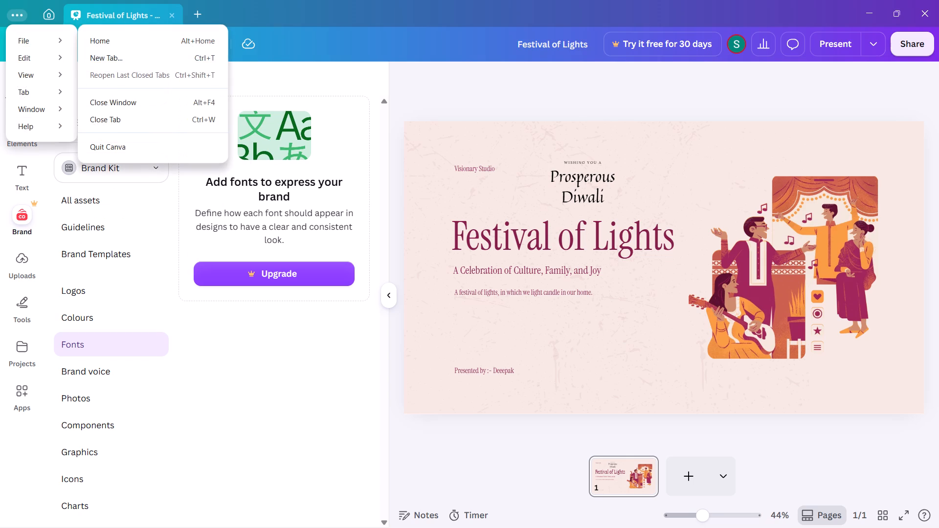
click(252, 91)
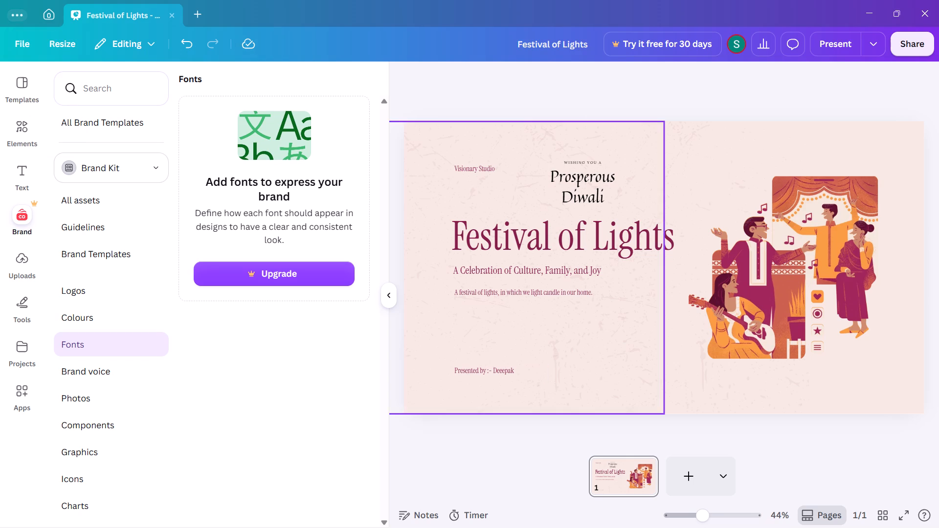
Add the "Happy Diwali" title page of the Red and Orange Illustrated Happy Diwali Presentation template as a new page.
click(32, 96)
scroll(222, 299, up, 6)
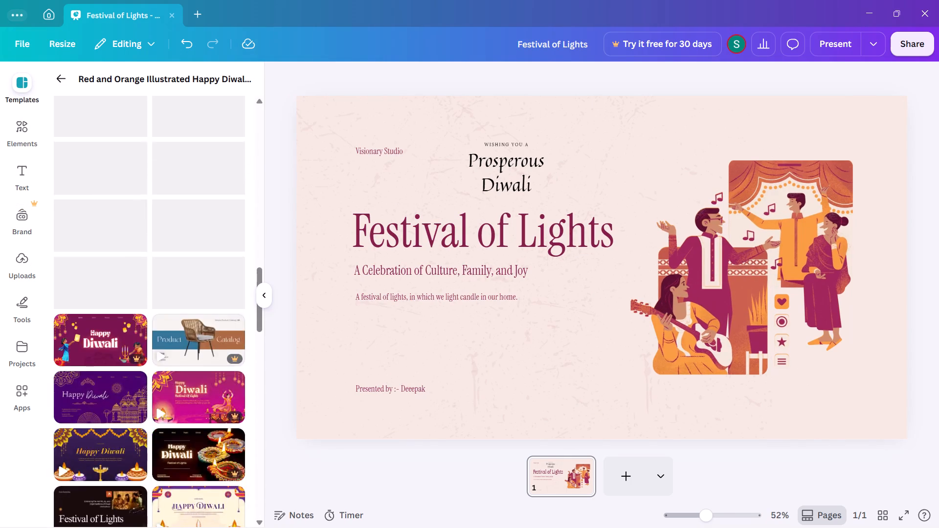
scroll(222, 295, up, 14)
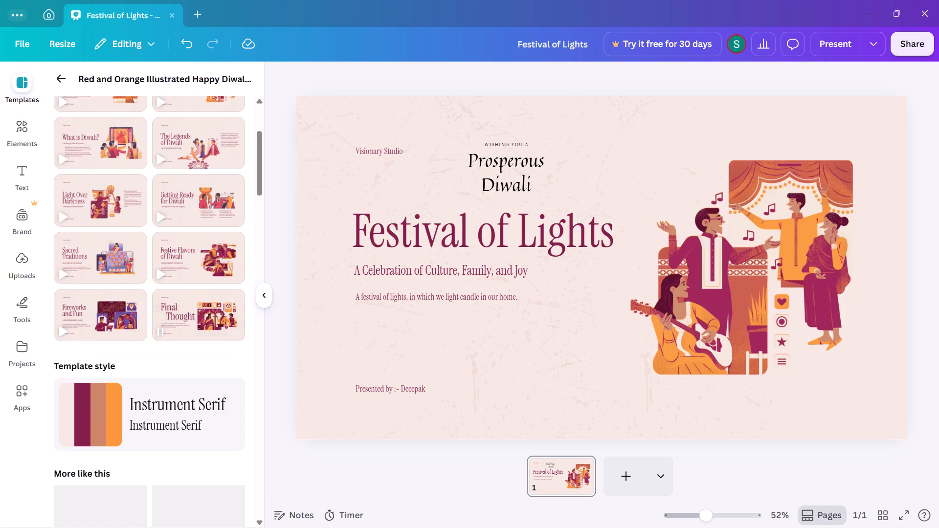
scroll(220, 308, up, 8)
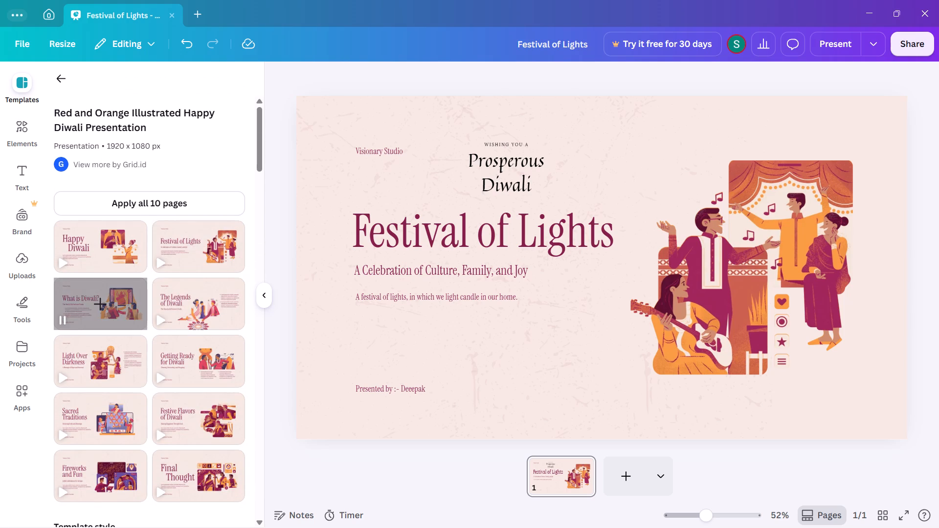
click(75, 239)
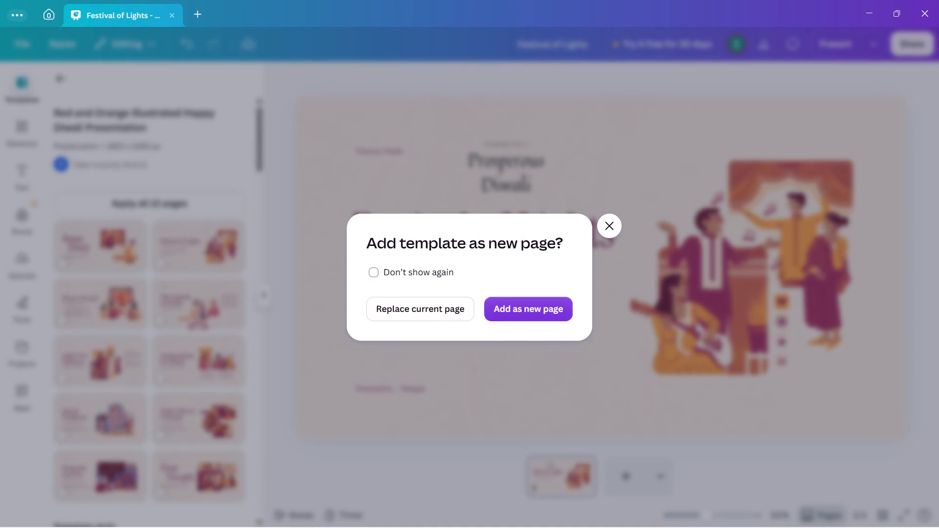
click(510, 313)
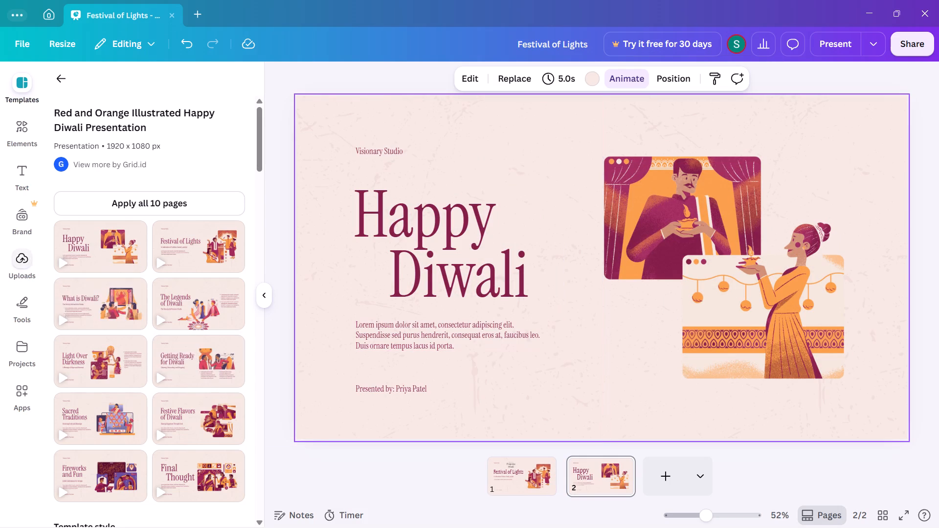
Apply all 10 pages of the Red and Orange Illustrated Happy Diwali Presentation template, replacing the existing pages.
click(158, 196)
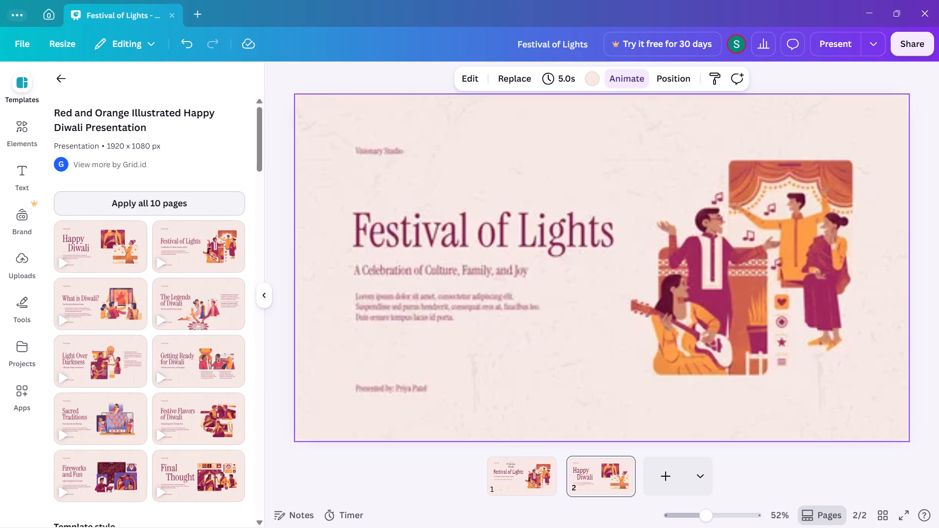
click(120, 198)
click(120, 198)
click(120, 198)
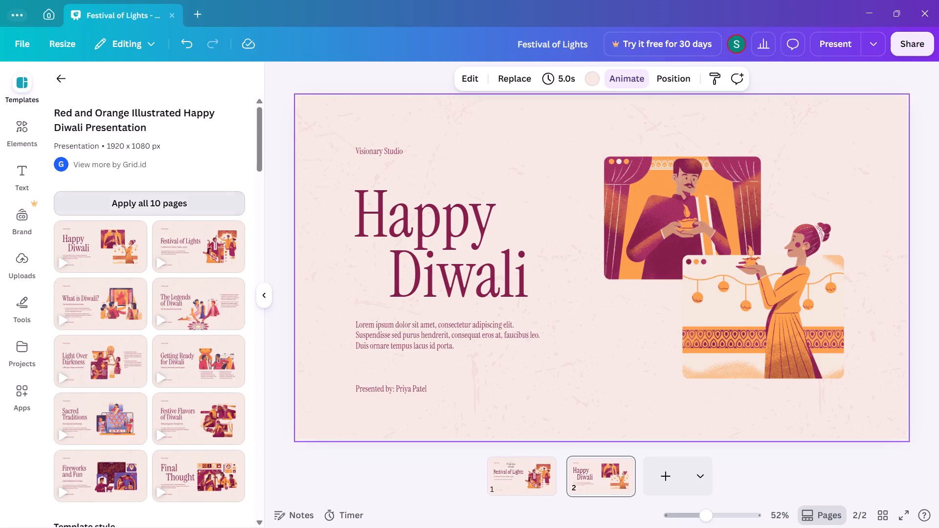
click(529, 309)
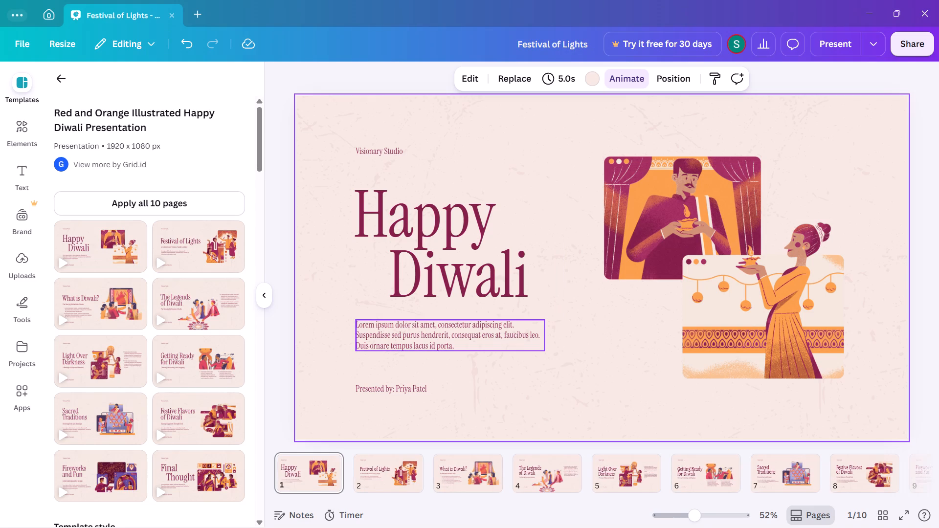
Delete the Lorem ipsum placeholder text below the "Happy Diwali" title on page 1.
scroll(511, 326, down, 4)
scroll(512, 325, up, 3)
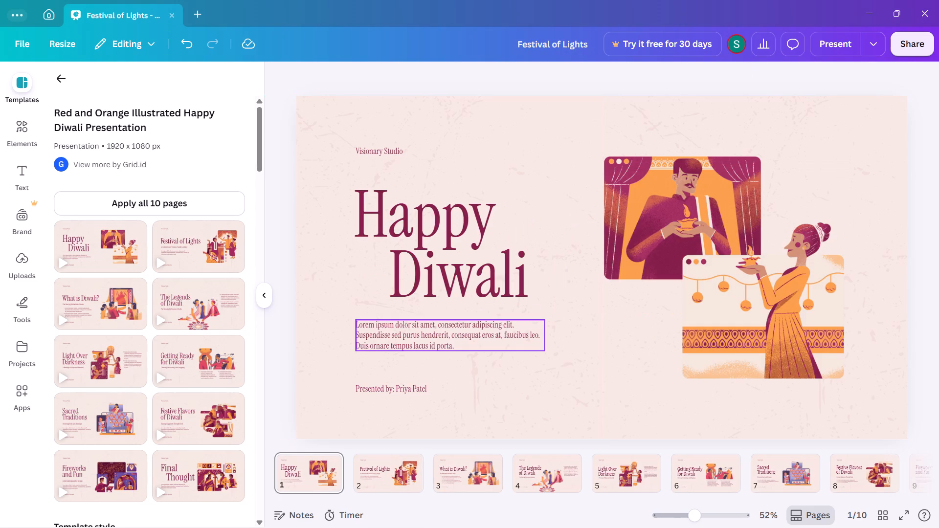
scroll(451, 371, down, 4)
scroll(451, 371, up, 4)
drag(454, 347, 438, 345)
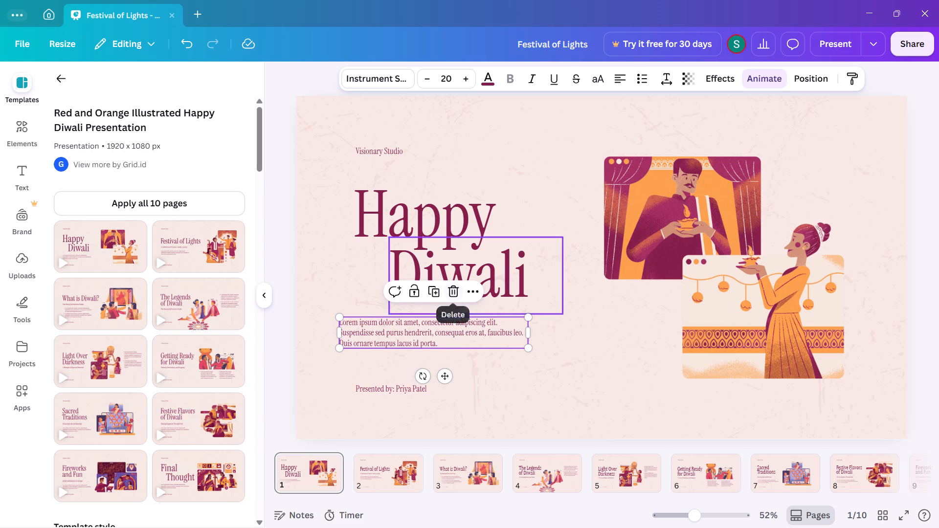
click(446, 346)
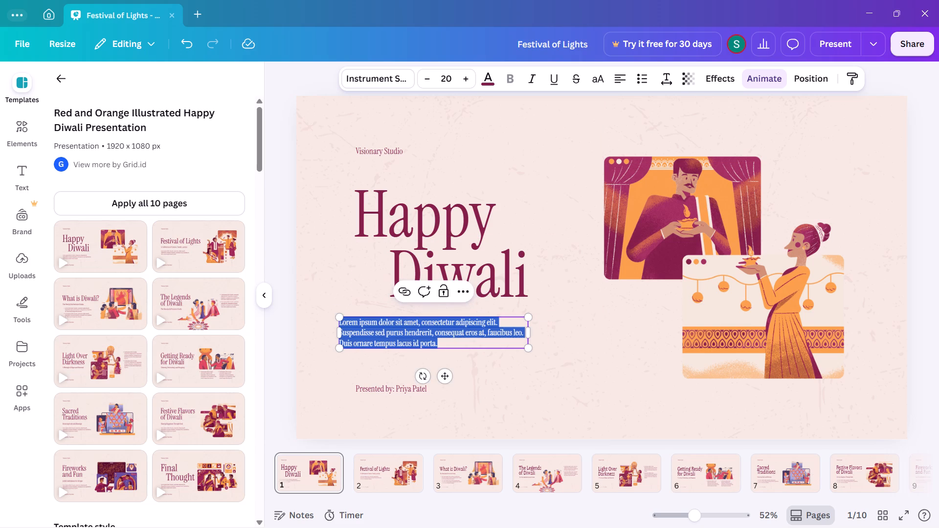
key(BackSpace)
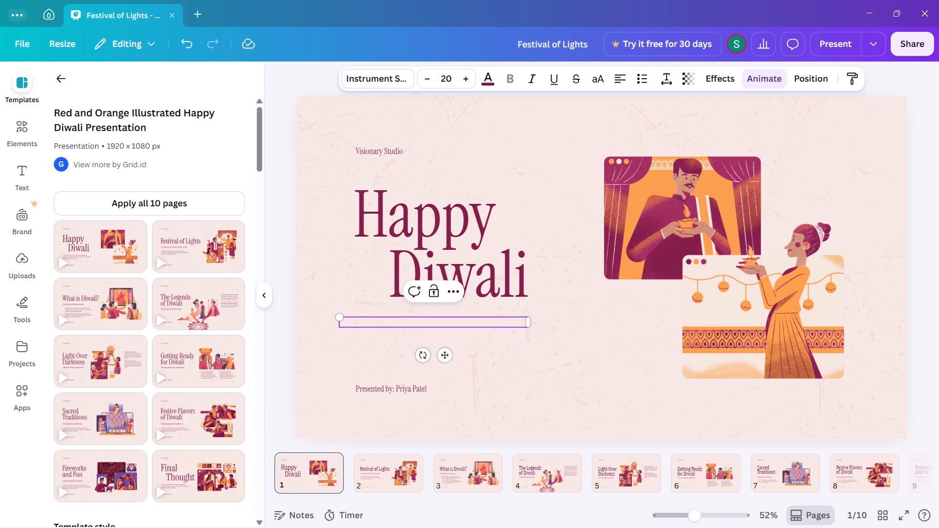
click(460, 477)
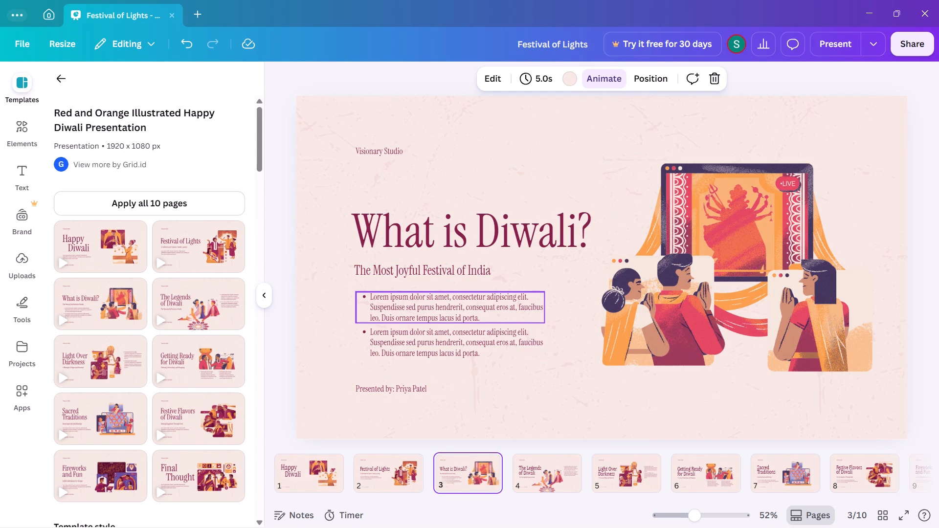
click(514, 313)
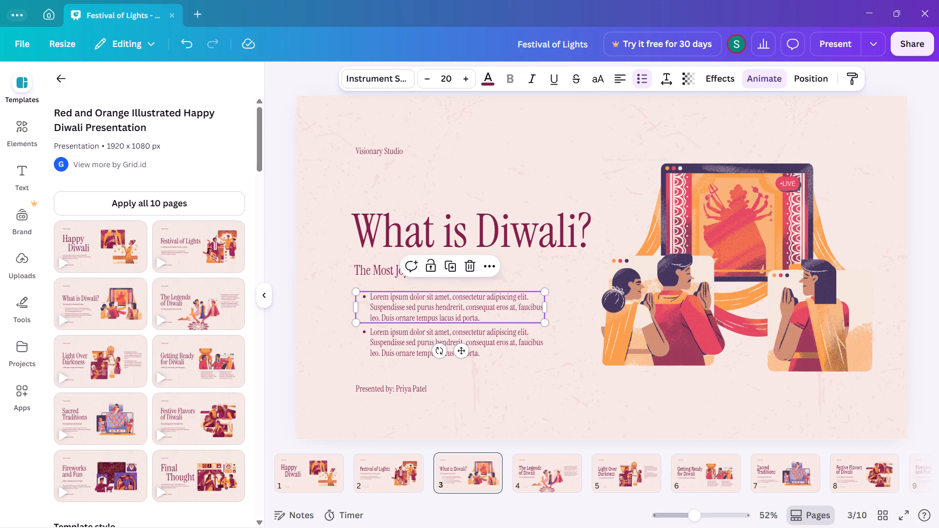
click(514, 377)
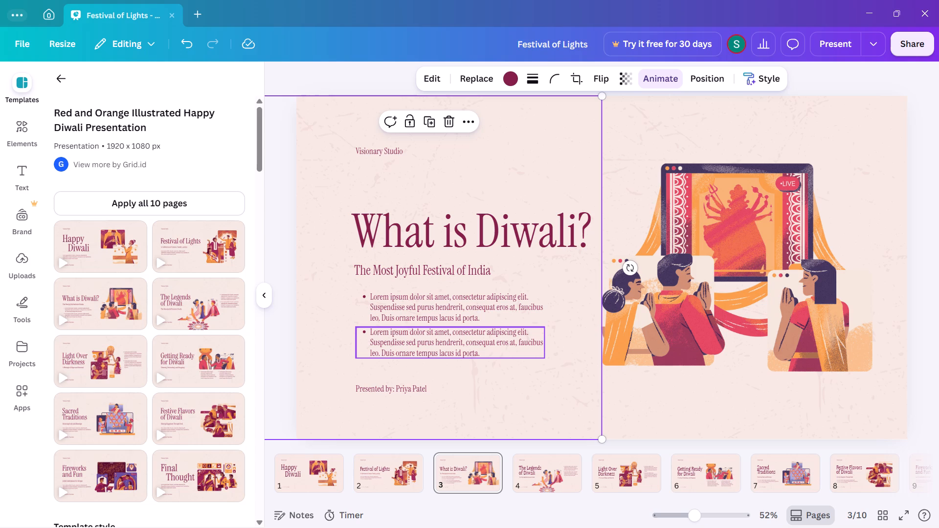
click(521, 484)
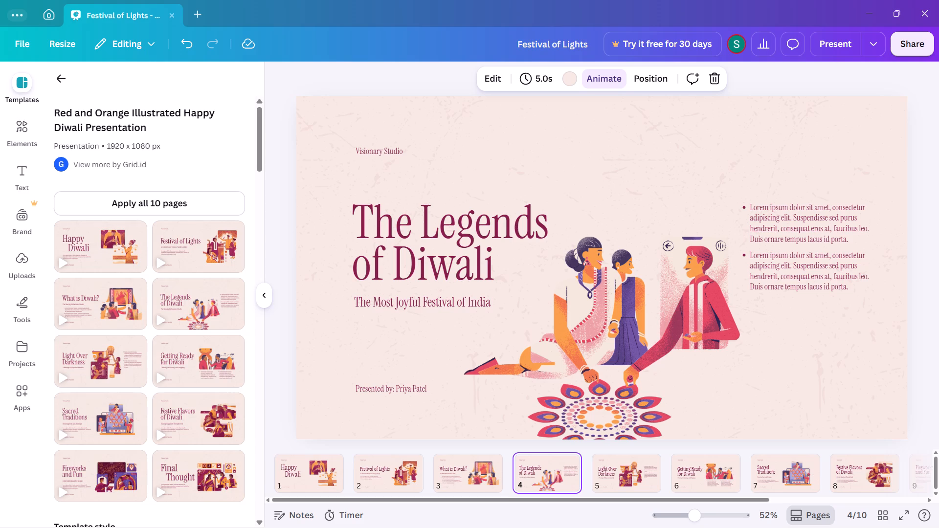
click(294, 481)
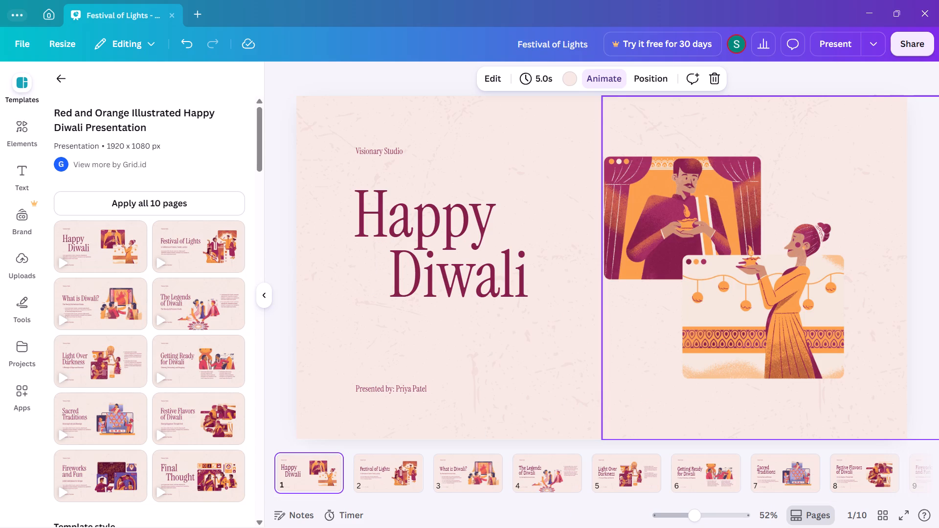
Delete the Lorem ipsum paragraph and the "Presented by" line from the "Festival of Lights" page 2.
click(402, 475)
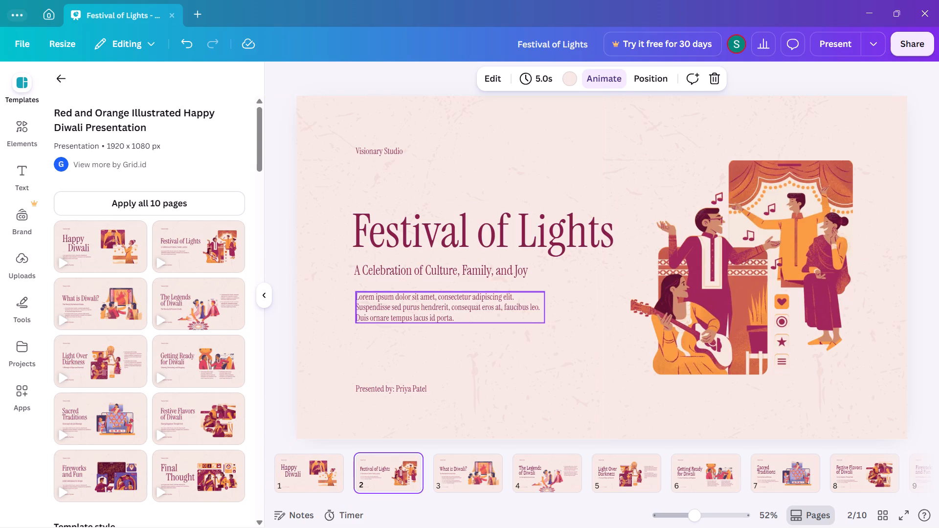
click(409, 305)
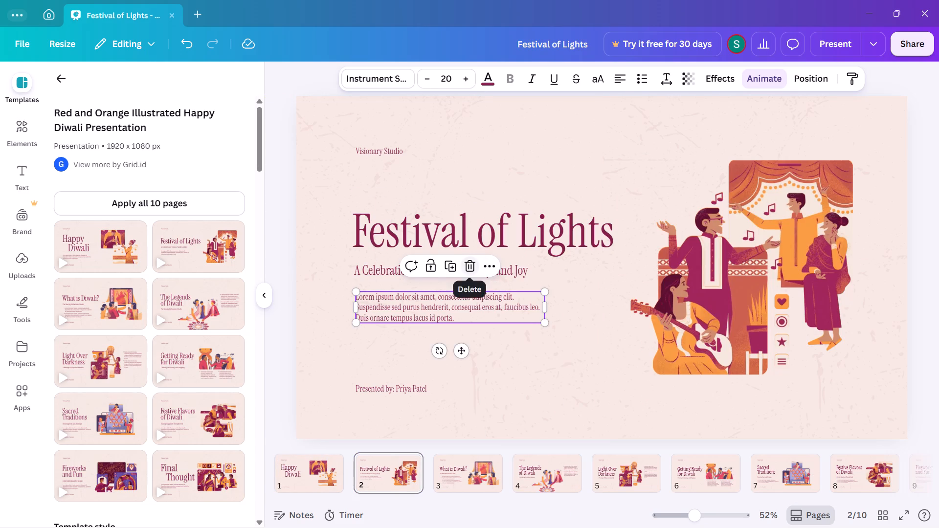
click(472, 269)
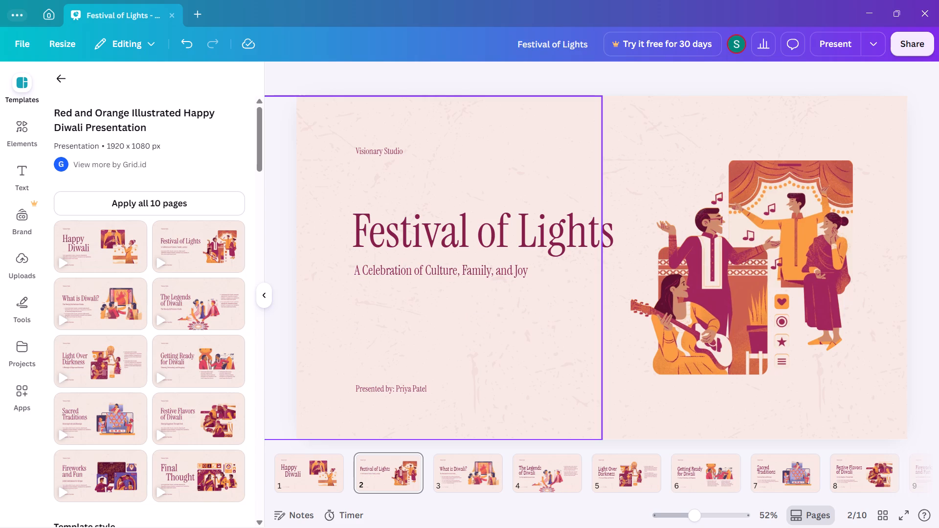
click(414, 391)
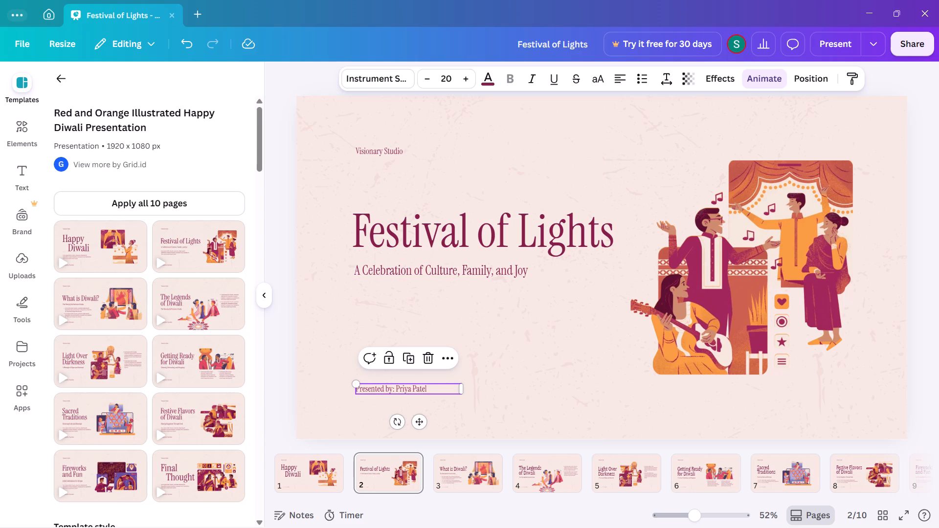
click(449, 355)
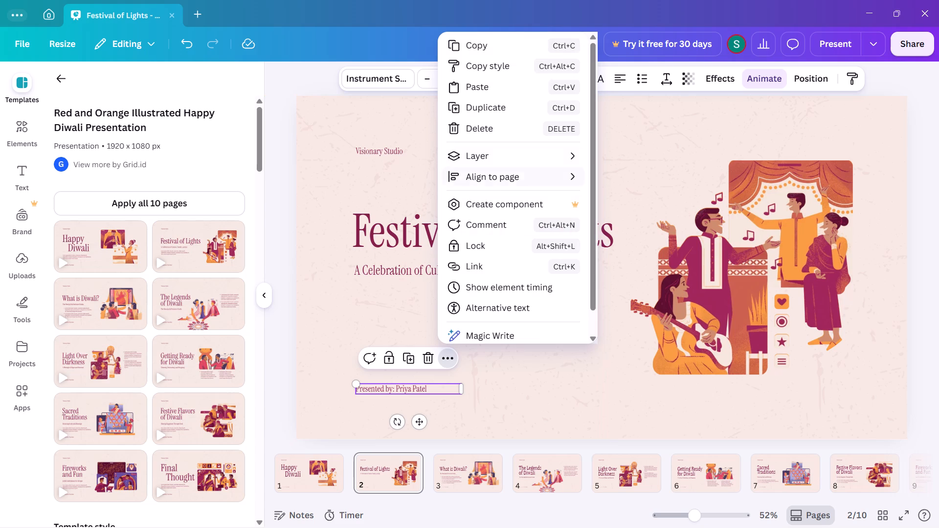
click(506, 121)
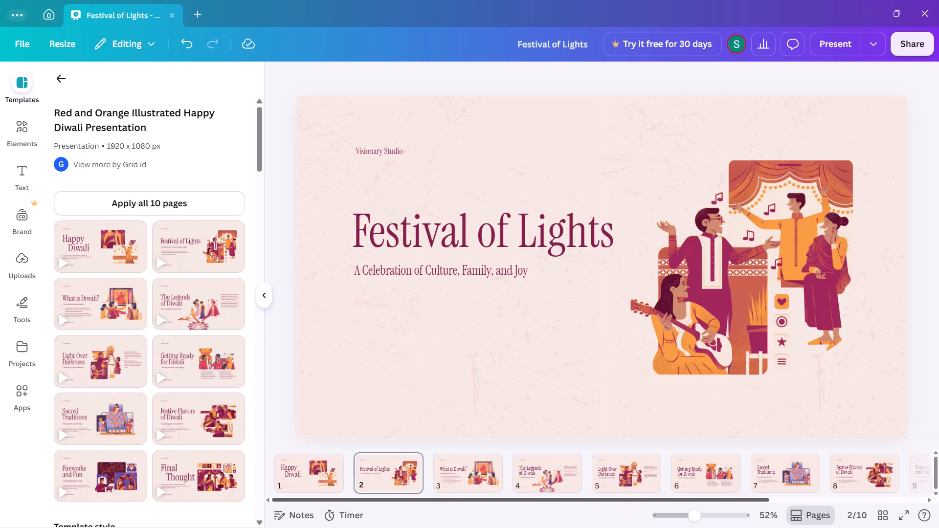
Delete the "Presented by" line and clear the first bullet's placeholder text on the "What is Diwali?" page 3.
click(480, 458)
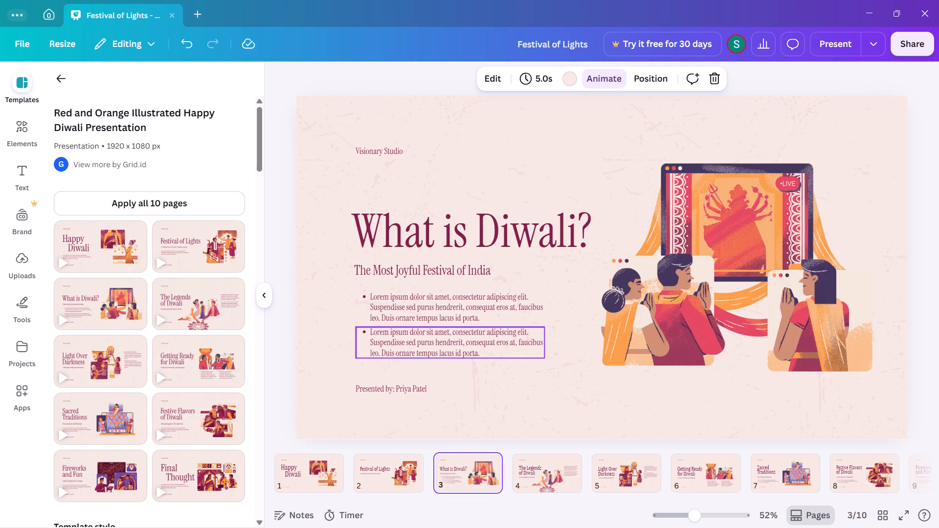
click(418, 393)
click(428, 368)
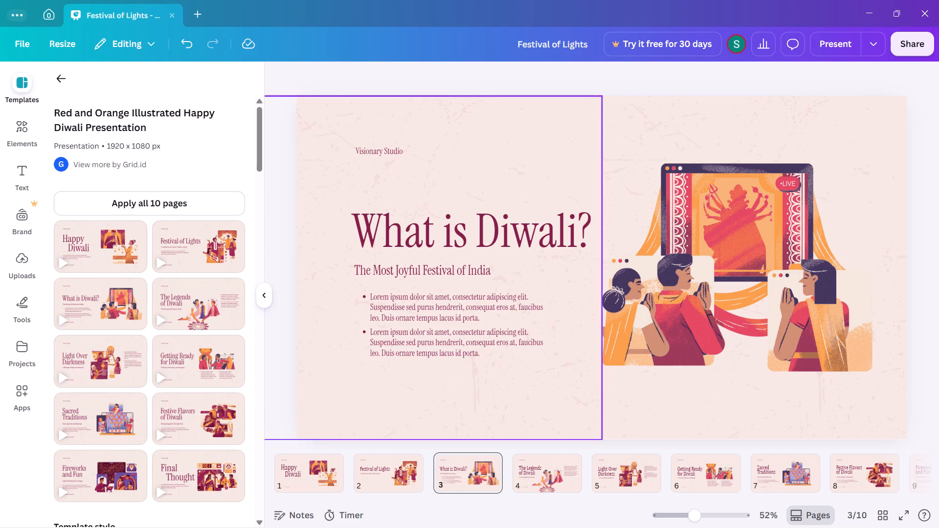
right_click(393, 308)
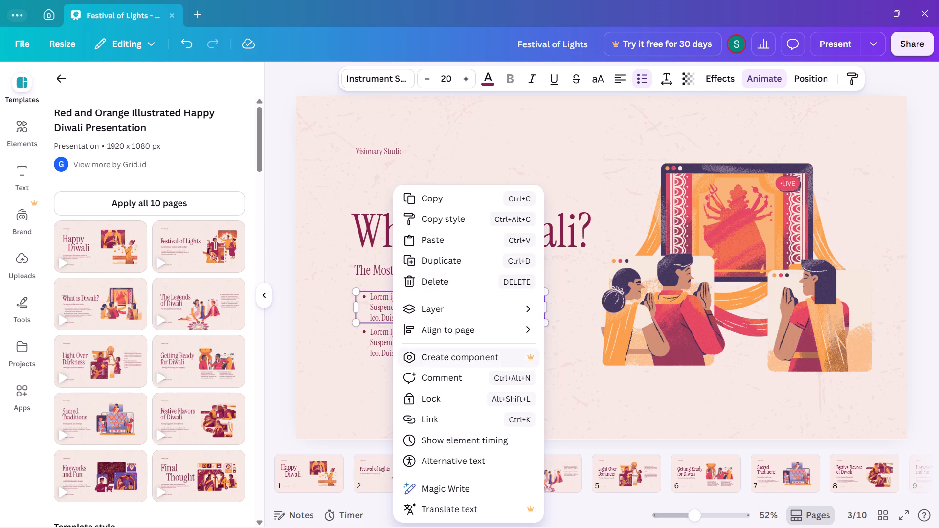
click(379, 311)
click(379, 311)
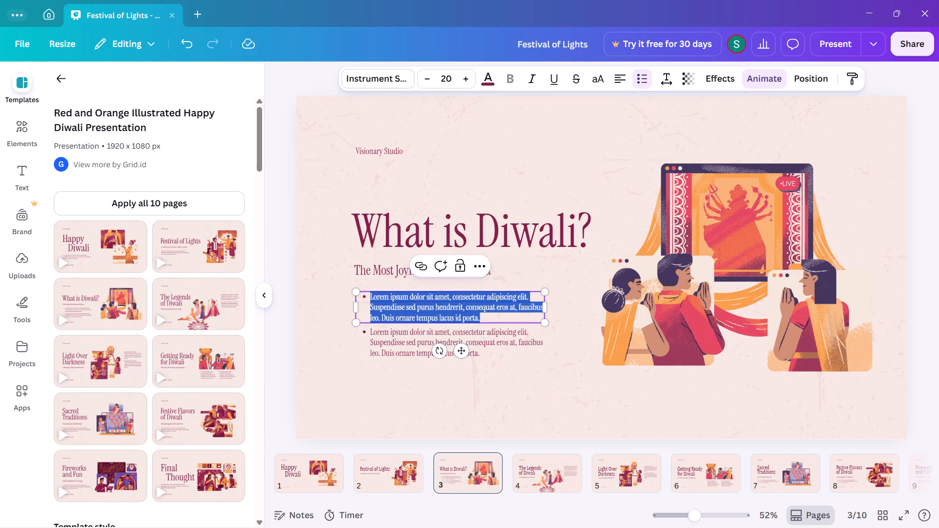
key(BackSpace)
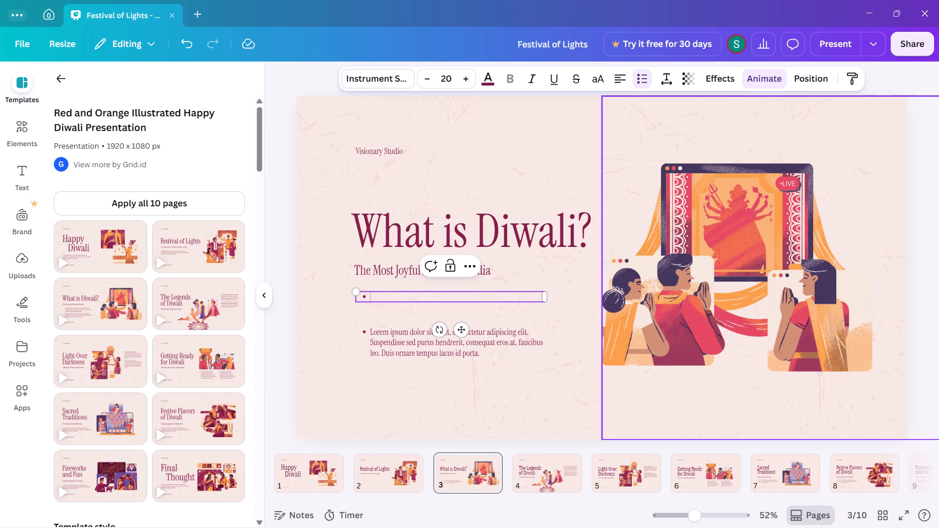
click(650, 392)
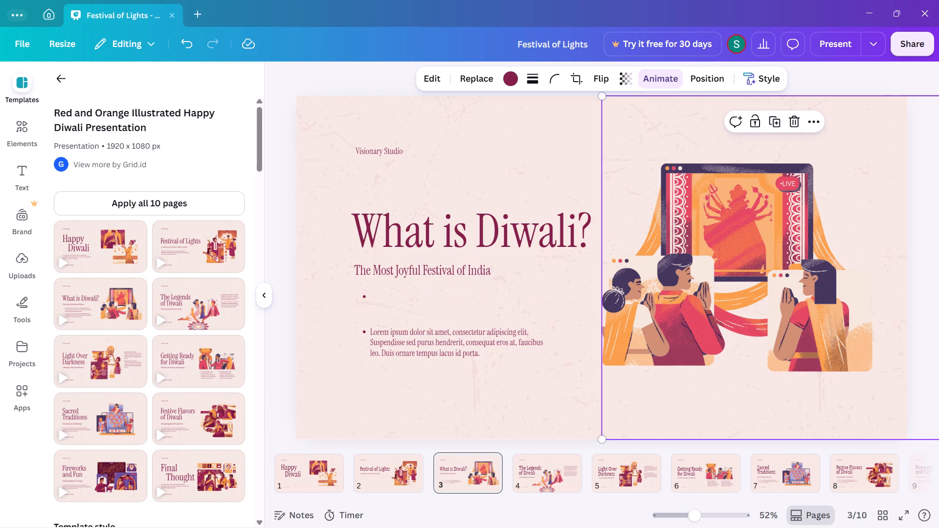
click(650, 392)
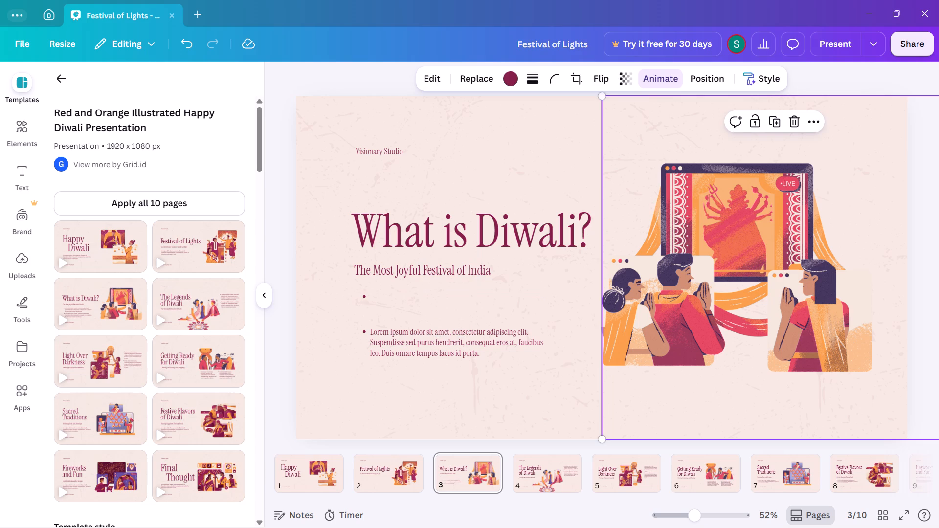
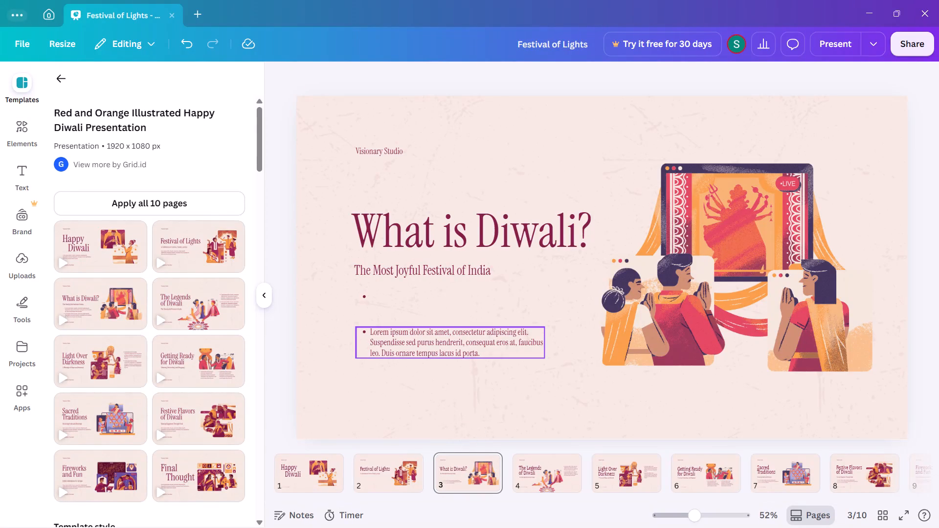
Begin the empty first bullet on the "What is Diwali?" page with "Diwali is also called Deepawali,".
click(386, 299)
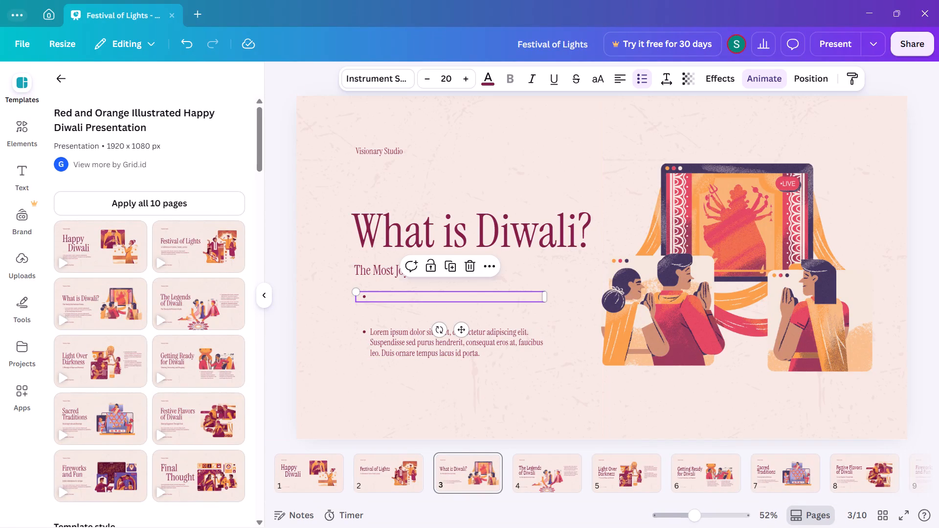
click(383, 297)
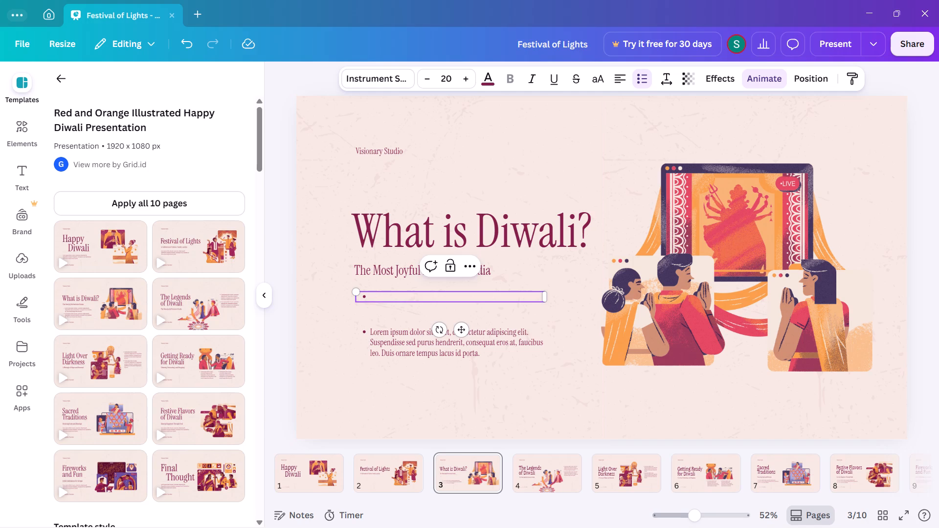
text(Diwali)
key(space)
text(is also cslled)
key(space)
key(Left)
key(Left)
key(Left)
key(Left)
key(BackSpace)
key(BackSpace)
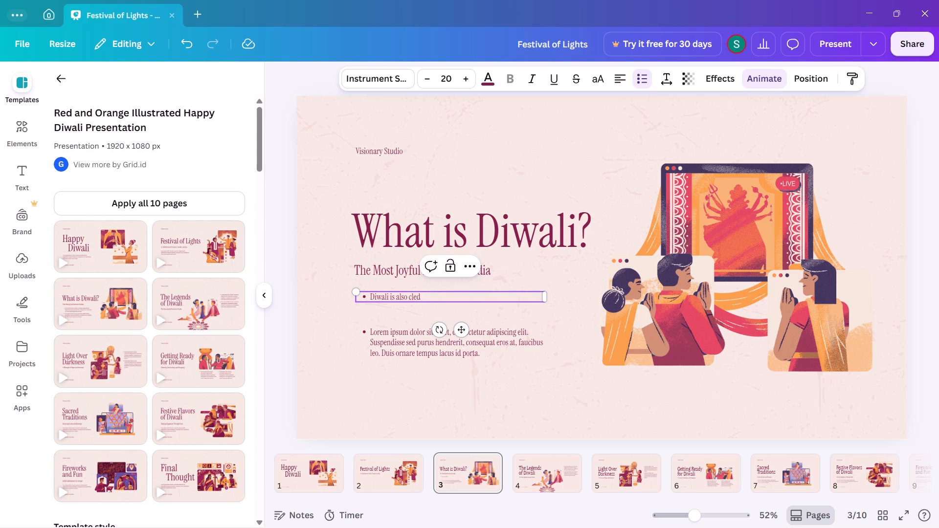
text(al)
key(Right)
key(Right)
key(Right)
key(Right)
key(Right)
key(Right)
key(Right)
key(Right)
key(Right)
key(Right)
text(Deep)
text(awali)
key(space)
key(BackSpace)
text(,)
key(space)
Continue the first bullet's sentence after "Deepawali," with "is one of the biggest and most festivals".
text(is all)
key(space)
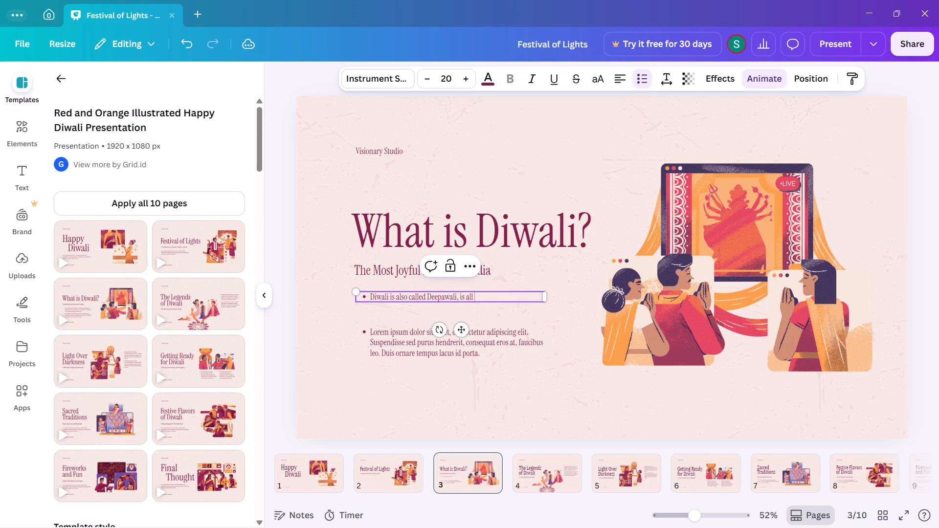
key(BackSpace)
key(BackSpace)
key(BackSpace)
key(BackSpace)
text(one)
key(space)
text(of the)
key(space)
text(biggest)
key(space)
text(am)
key(BackSpace)
text(nd)
key(space)
text(osr)
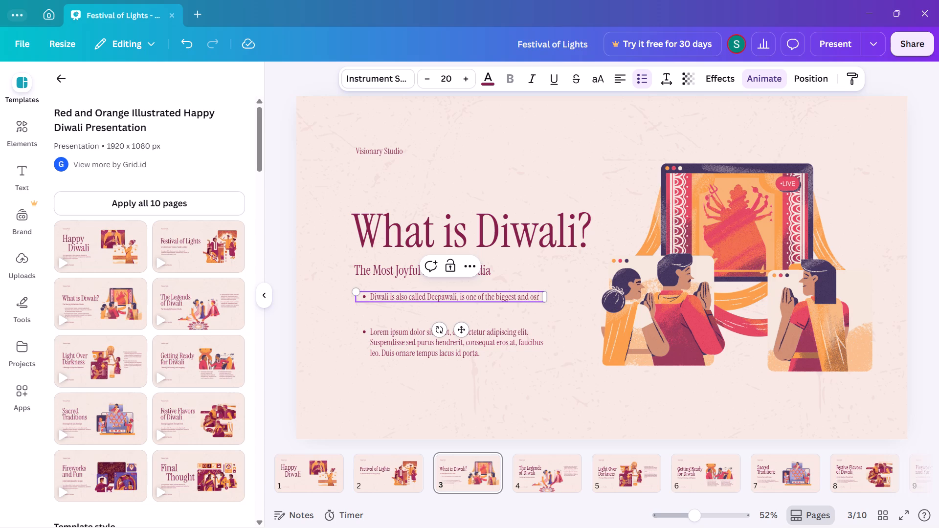
key(BackSpace)
key(BackSpace)
key(BackSpace)
text(most)
key(space)
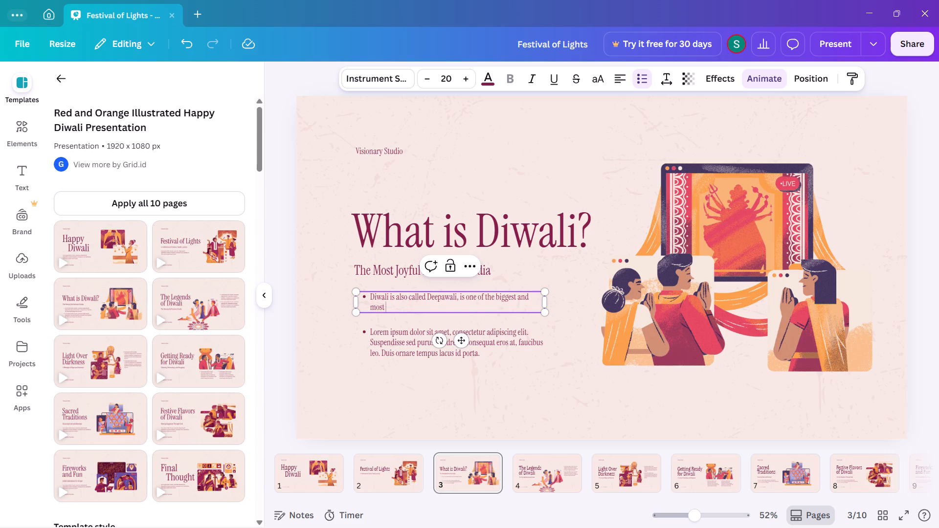
text(festi)
text(val)
key(space)
key(BackSpace)
text(s)
key(space)
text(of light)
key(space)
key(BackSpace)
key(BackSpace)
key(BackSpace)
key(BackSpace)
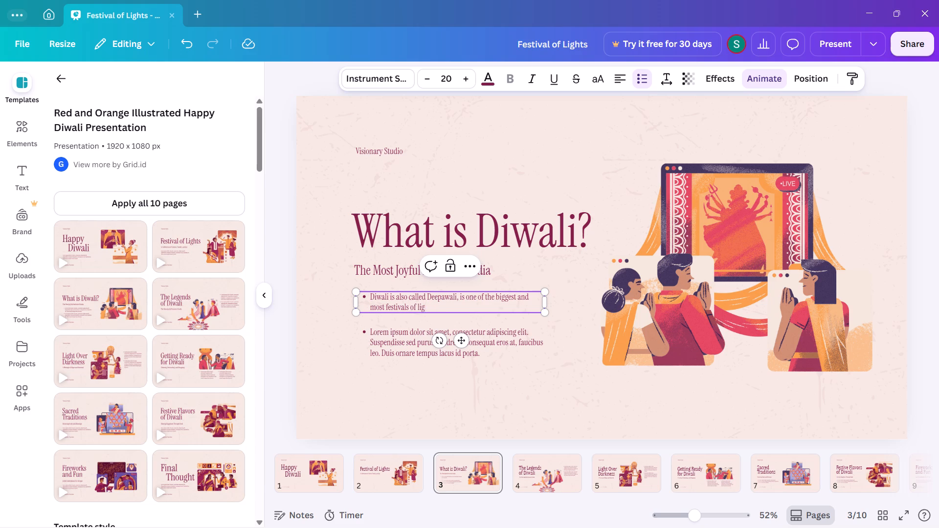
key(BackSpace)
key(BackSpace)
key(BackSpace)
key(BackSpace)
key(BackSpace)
Finish the first bullet's sentence after "festivals" with "in india.".
key(i)
key(n)
key(space)
text(india)
key(period)
Replace the second bullet's placeholder text on the "What is Diwali?" page with "The word Deepawali".
click(406, 332)
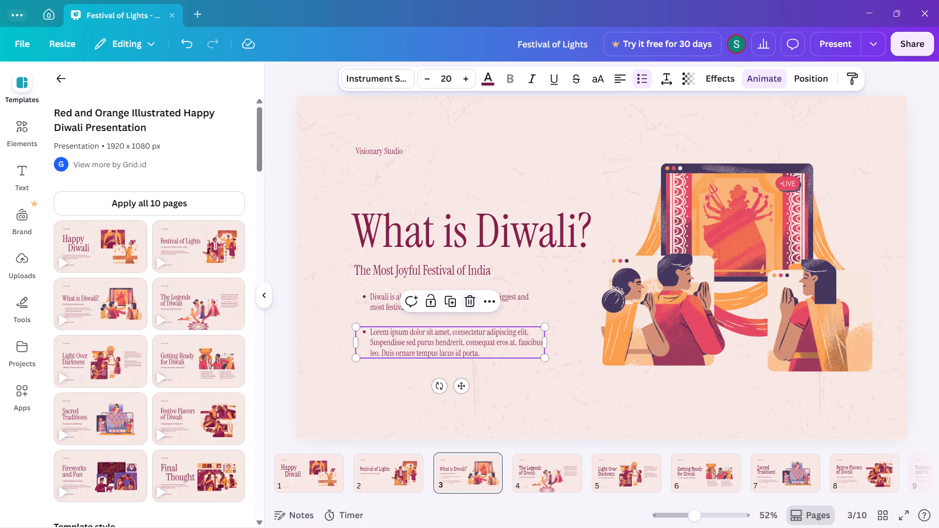
click(485, 352)
key(BackSpace)
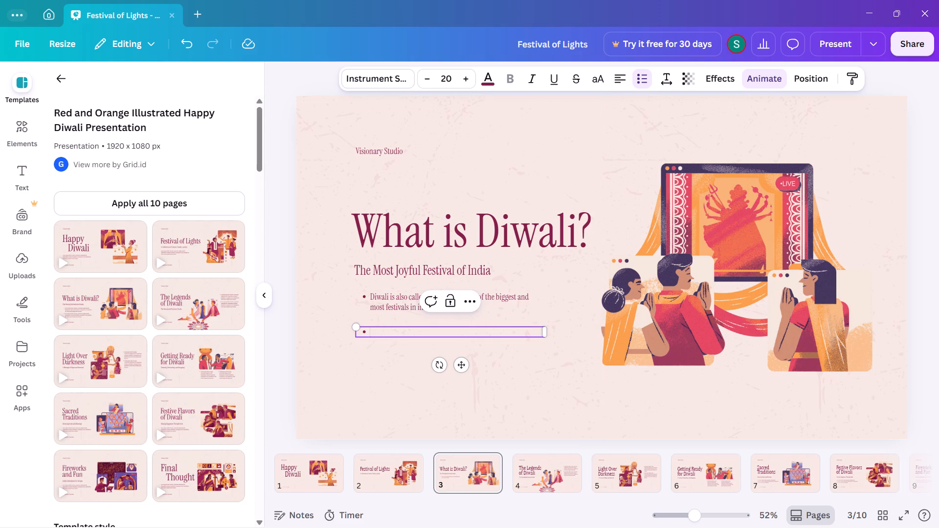
text(The)
key(space)
text(word)
key(space)
text(Deepawali)
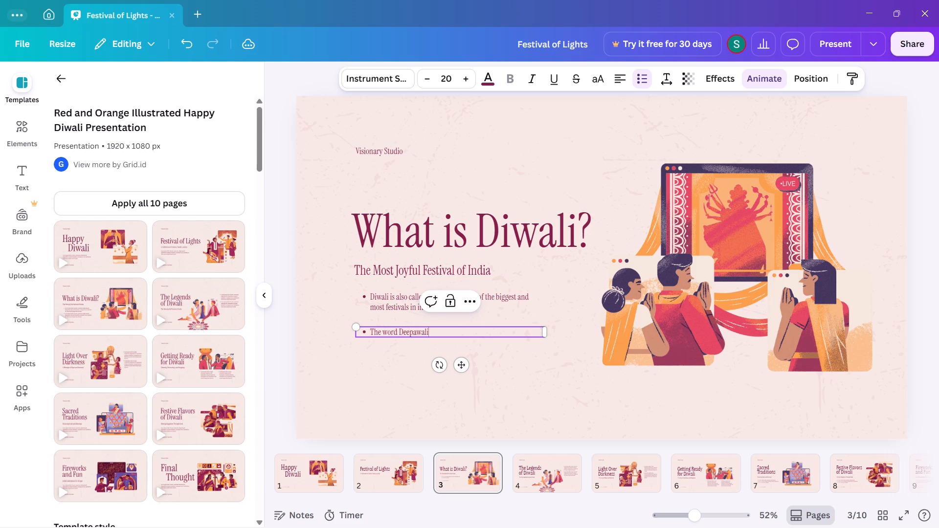
key(space)
Complete the second bullet's sentence after "Deepawali" with "comes from Sanskrit:" and start a new bullet below it.
text(comes)
key(space)
text(fro)
text(m)
key(space)
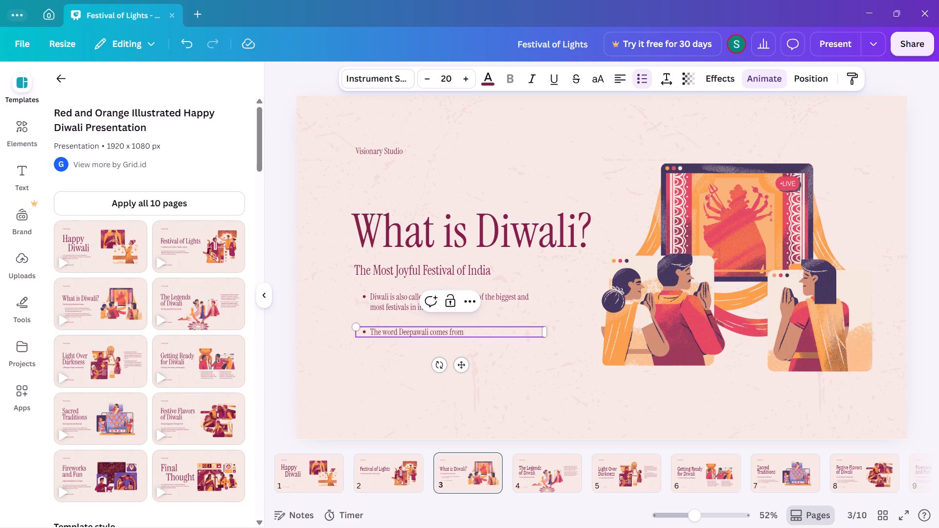
key(shift+s)
text(ans)
text(krit)
key(space)
key(BackSpace)
key(shift+colon)
key(Return)
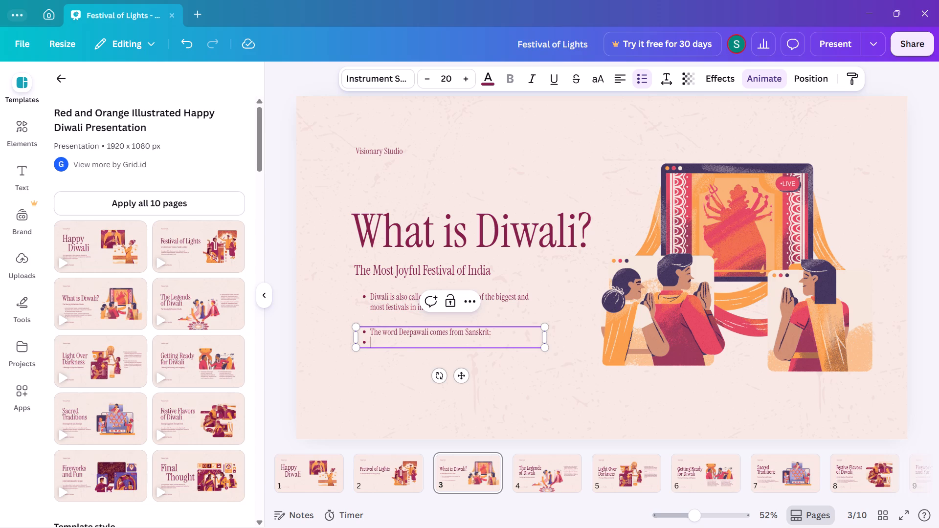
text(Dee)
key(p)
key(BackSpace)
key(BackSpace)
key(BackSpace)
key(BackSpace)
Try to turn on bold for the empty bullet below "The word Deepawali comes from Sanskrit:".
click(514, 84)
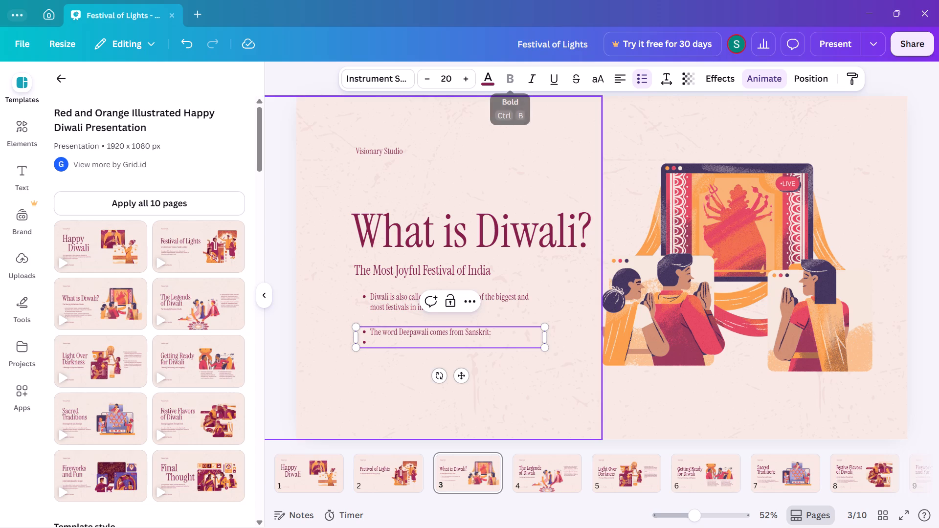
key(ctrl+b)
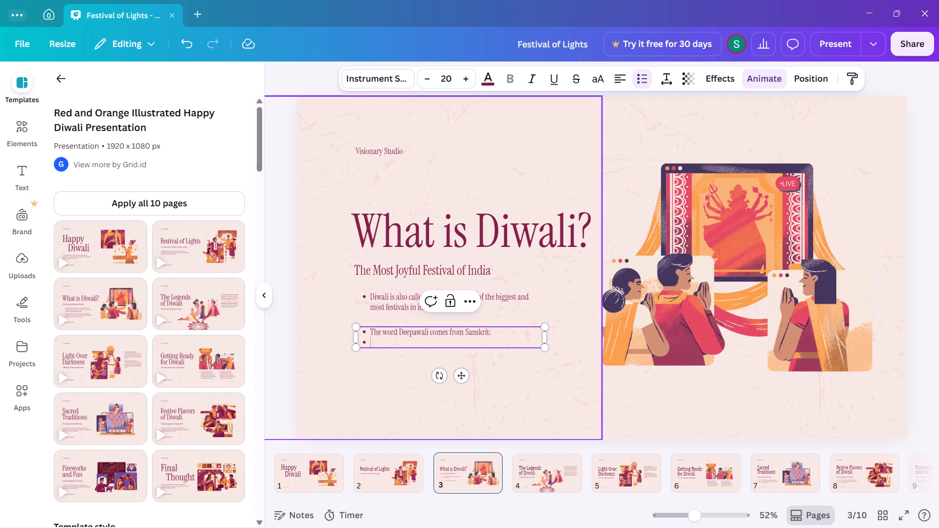
Fill the empty bullet below the Sanskrit line with "Deepa = Lamp or Diya".
key(shift+d)
text(eepa)
key(space)
text(=)
key(space)
key(l)
key(BackSpace)
text(Lamo)
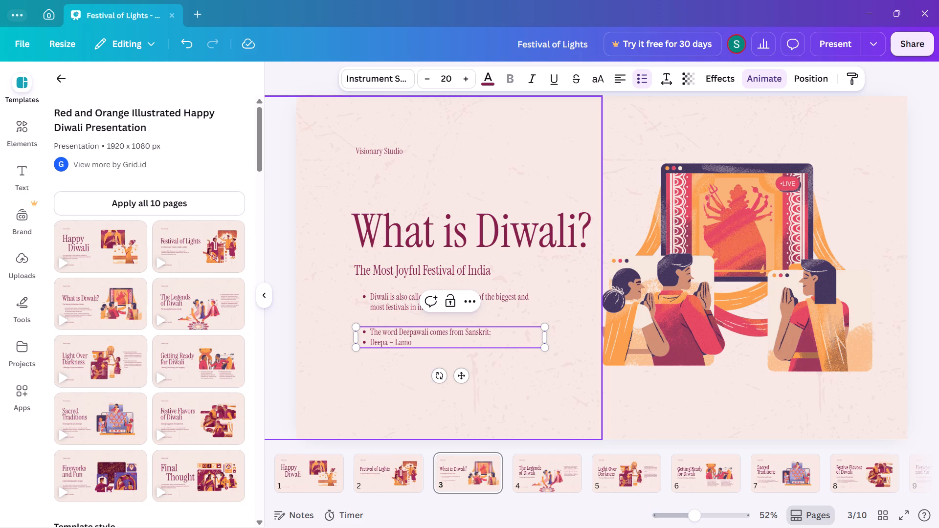
key(BackSpace)
key(p)
key(space)
key(o)
text(r)
key(space)
key(shift+d)
text(iya)
Add a bullet below "Deepa = Lamp or Diya" reading "Avali = Row or Series".
key(Return)
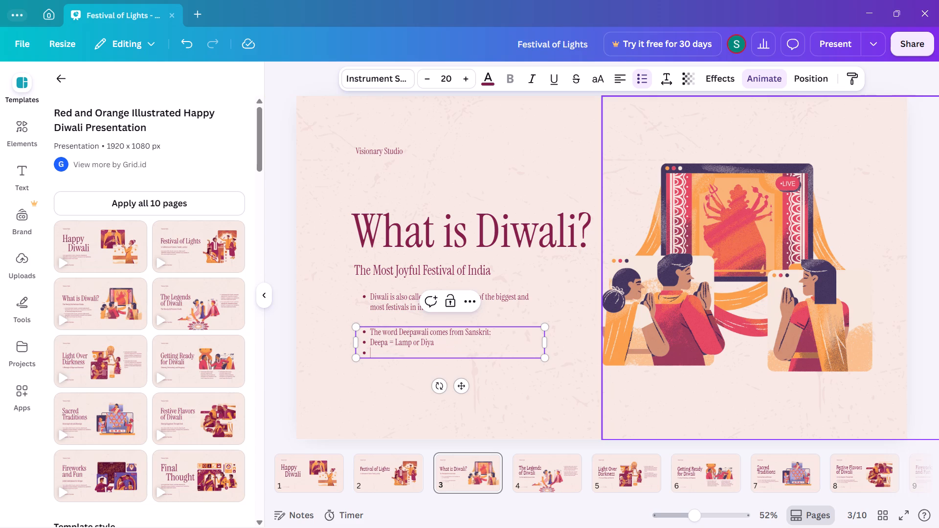
key(shift+a)
text(vali)
key(space)
text(=)
key(space)
key(shift+r)
text(ow)
key(space)
text(oe)
key(BackSpace)
text(r)
key(space)
text(Series)
Add a bullet below the Avali line reading "There , Deepawali means a row of lights or lamps.".
key(Return)
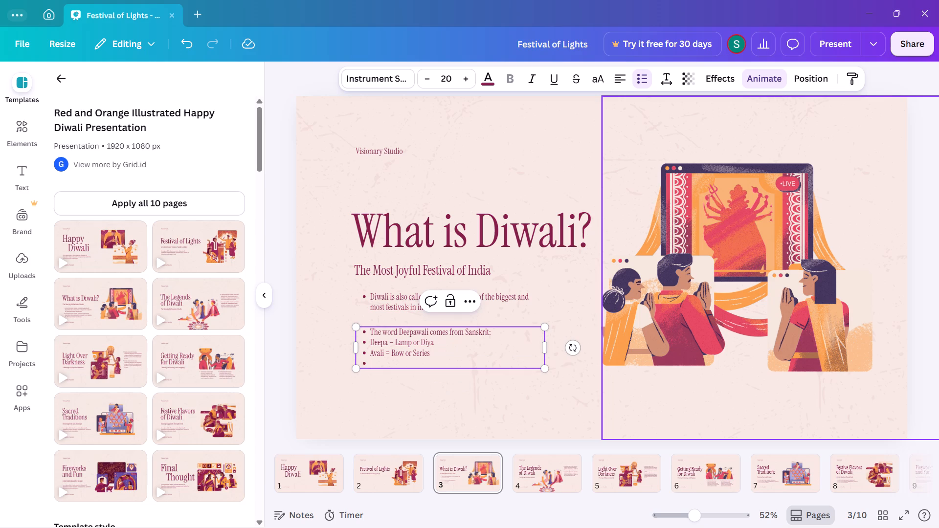
text(There)
key(space)
text(,)
key(space)
text(Dee)
text(pawali)
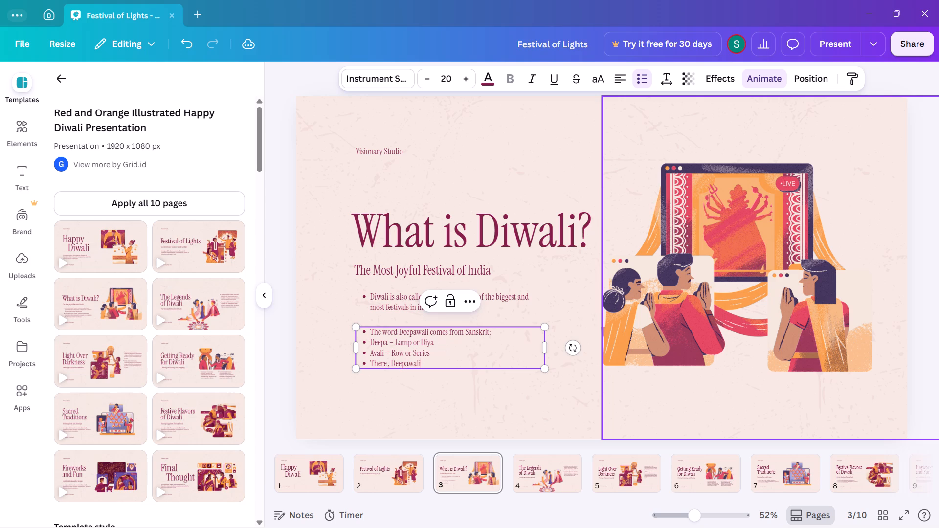
key(space)
text(means)
key(space)
text(a row)
key(space)
text(of li)
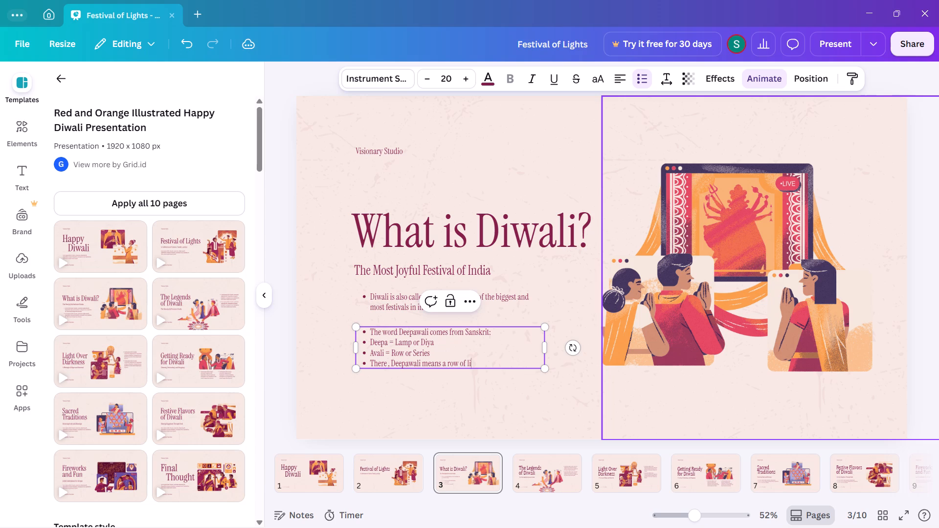
text(ghts)
key(space)
text(or)
key(space)
text(lamps)
key(period)
Remove the bullet marker from the line "The word Deepawali comes from Sanskrit:".
click(370, 329)
key(BackSpace)
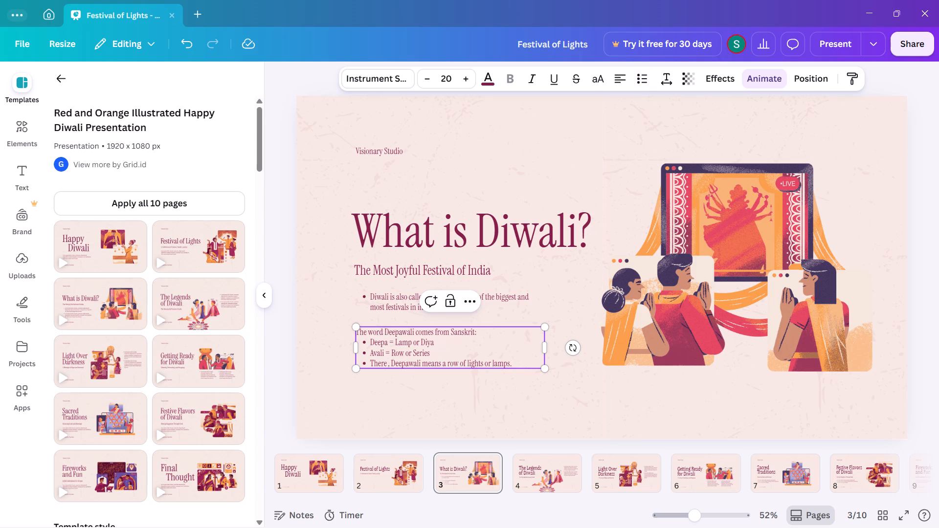
key(BackSpace)
Remove the bullet marker from the "There , Deepawali means" line and indent its text with six spaces.
click(370, 363)
key(BackSpace)
key(space)
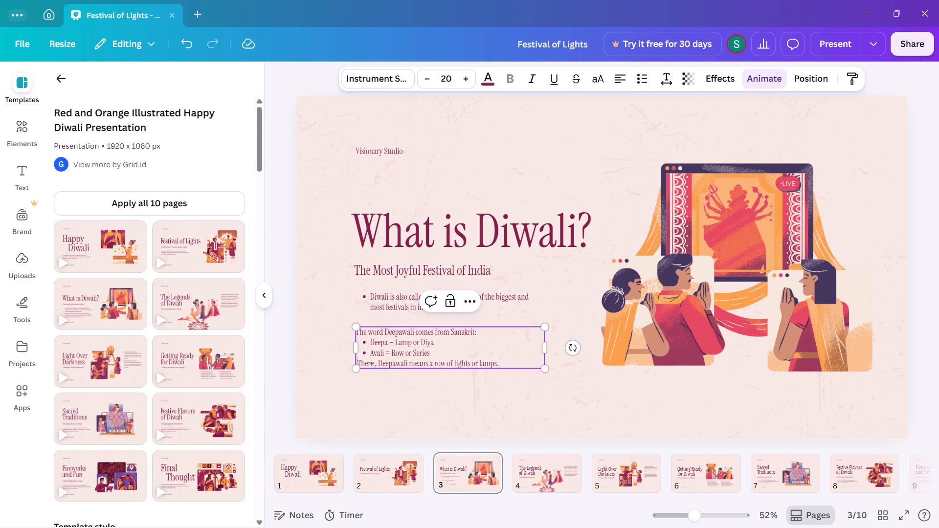
key(space)
key(space)
key(space)
key(space)
key(space)
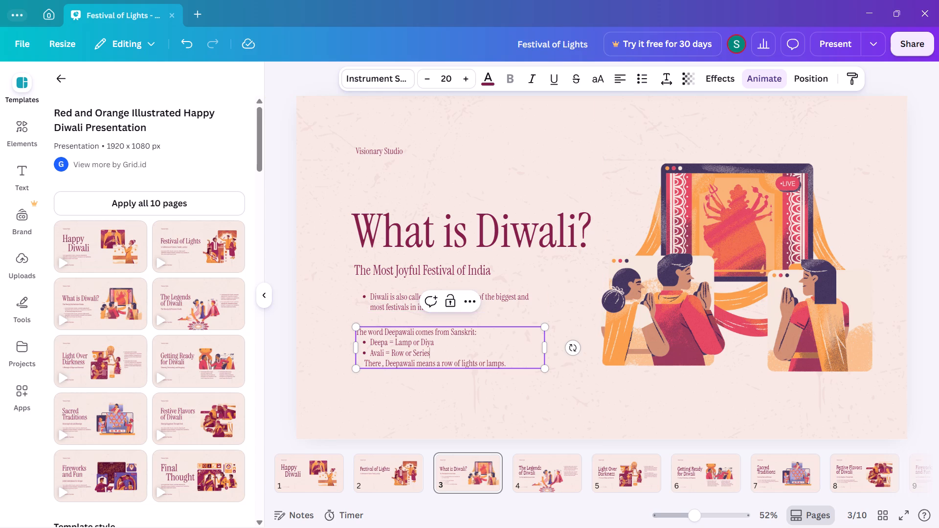
Insert a blank line without a bullet between "Avali = Row or Series" and the "There , Deepawali means" line.
click(433, 352)
key(Return)
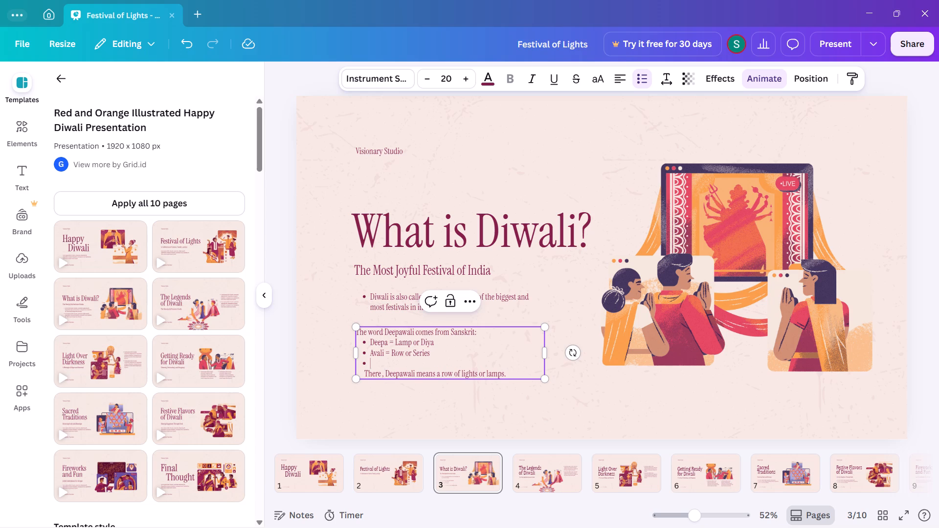
click(368, 364)
key(BackSpace)
key(BackSpace)
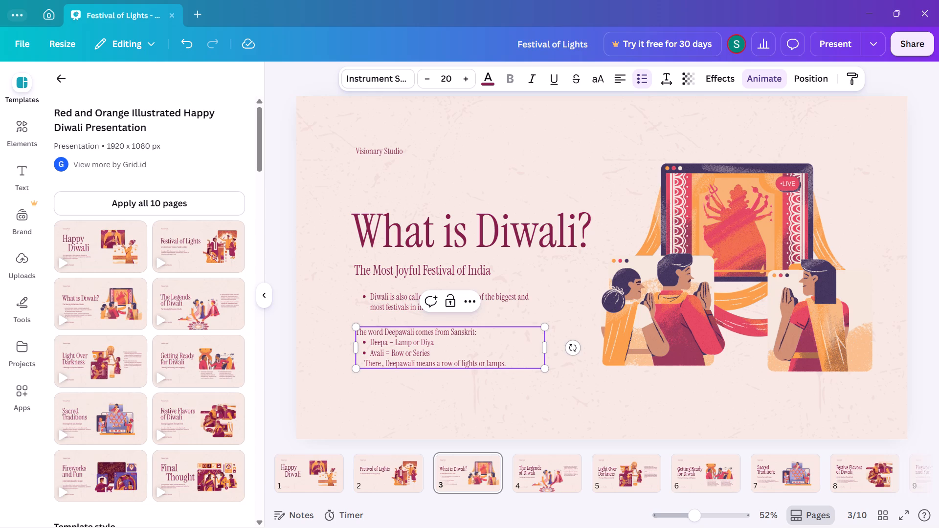
key(Return)
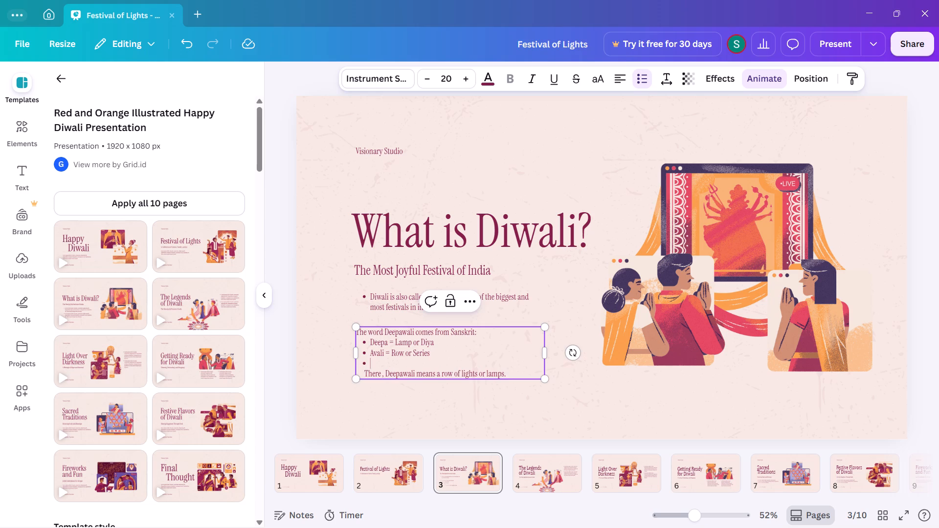
click(366, 363)
key(BackSpace)
Indent the line "The word Deepawali comes from Sanskrit:" with five spaces.
click(361, 335)
key(Left)
key(space)
key(space)
key(space)
key(space)
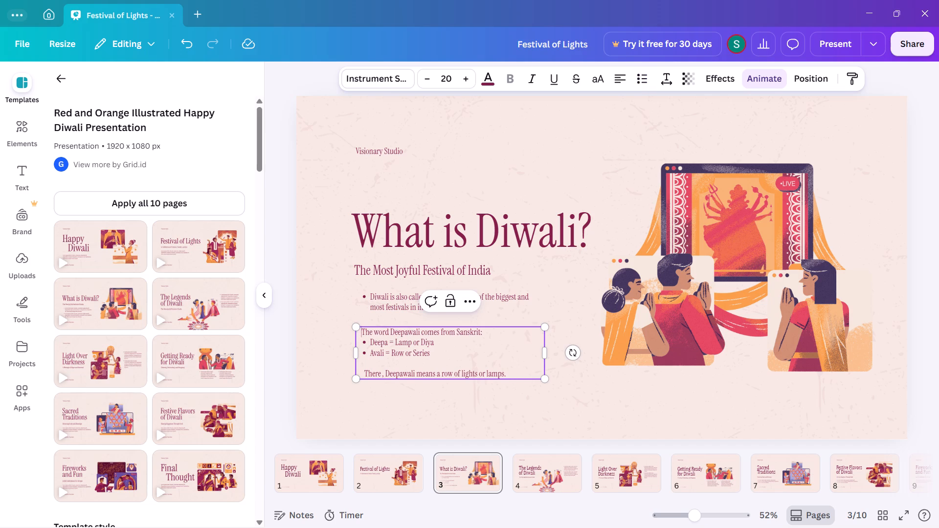
key(space)
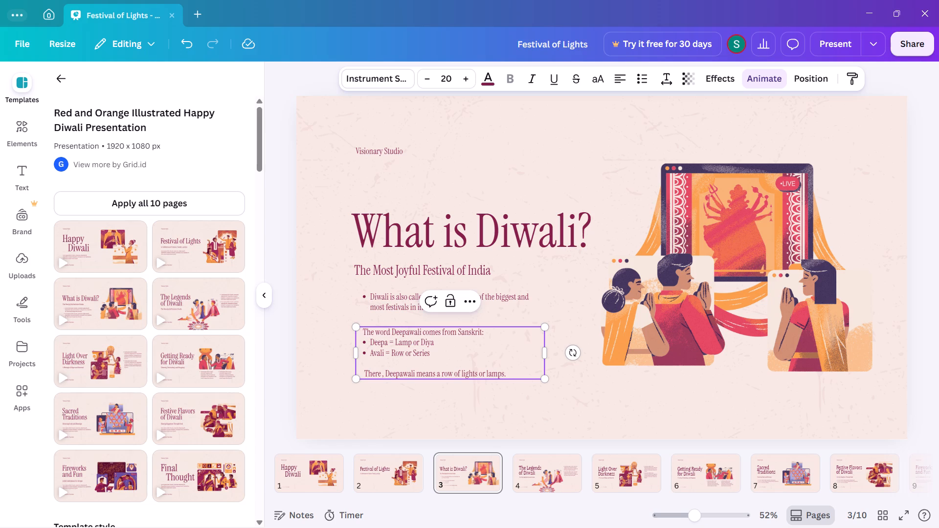
Insert a line break just before the colon that ends "The word Deepawali comes from Sanskrit:" on page 3.
click(362, 339)
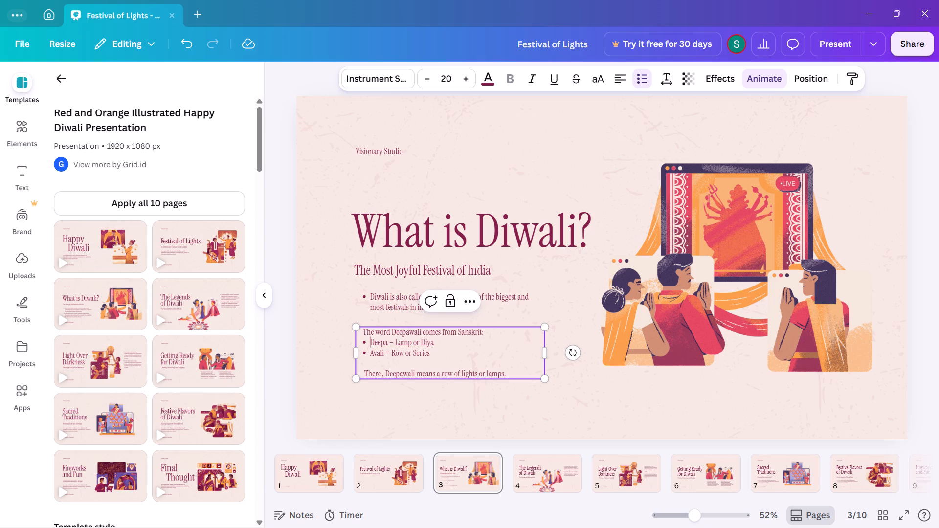
click(362, 341)
key(Left)
key(Left)
key(Right)
key(Down)
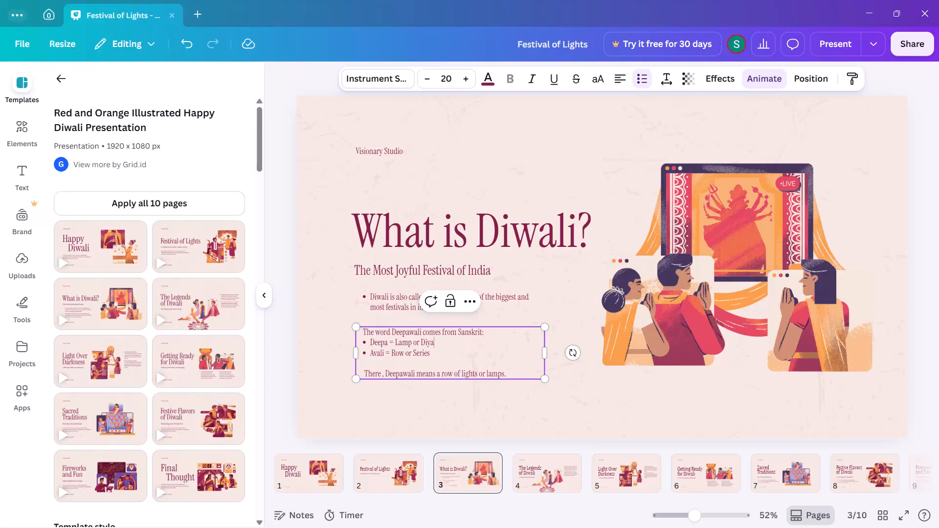
key(Left)
key(Left)
key(Left)
key(Left)
key(Left)
key(Left)
key(Left)
key(Left)
key(Left)
key(Left)
key(Left)
key(Left)
key(Left)
key(Left)
key(Left)
key(Left)
key(Left)
key(Left)
key(Left)
key(Left)
key(Left)
key(Left)
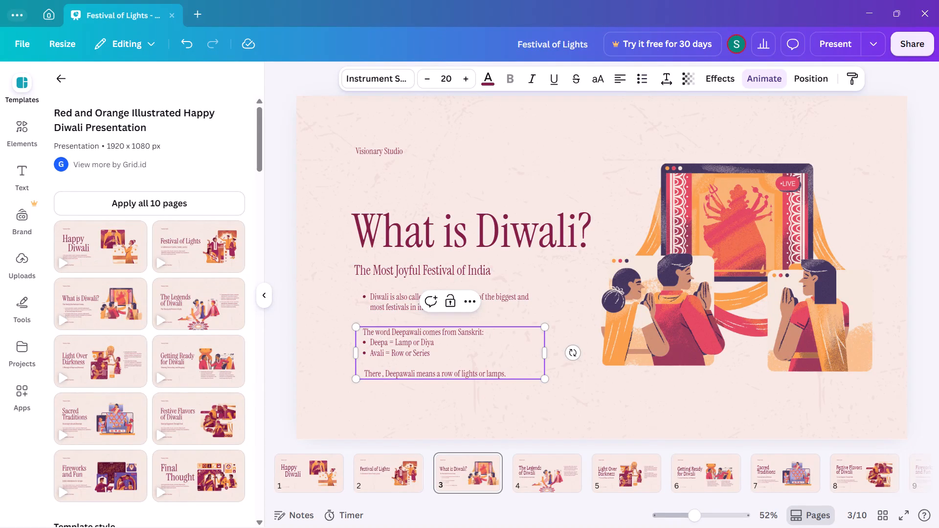
key(Return)
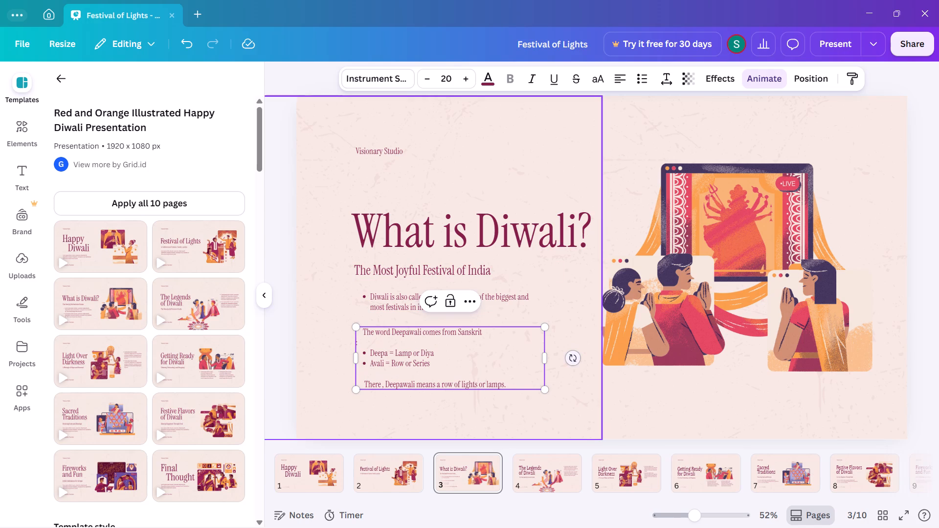
click(626, 379)
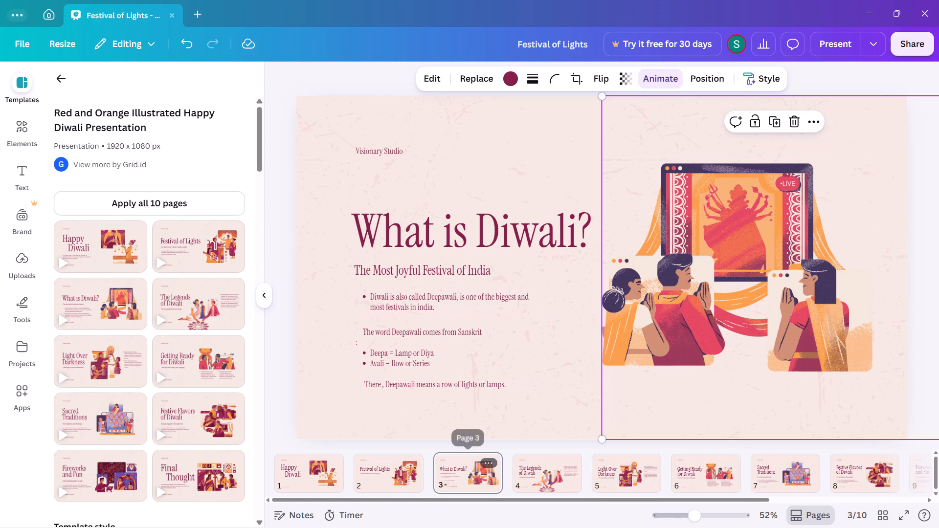
Delete the "Presented by" line from page 4, "The Legends of Diwali".
click(531, 474)
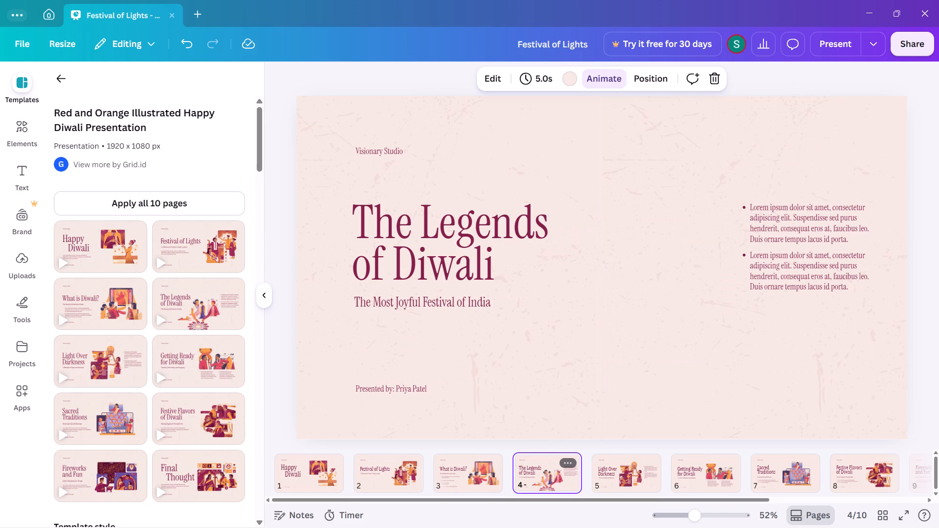
click(403, 389)
right_click(403, 389)
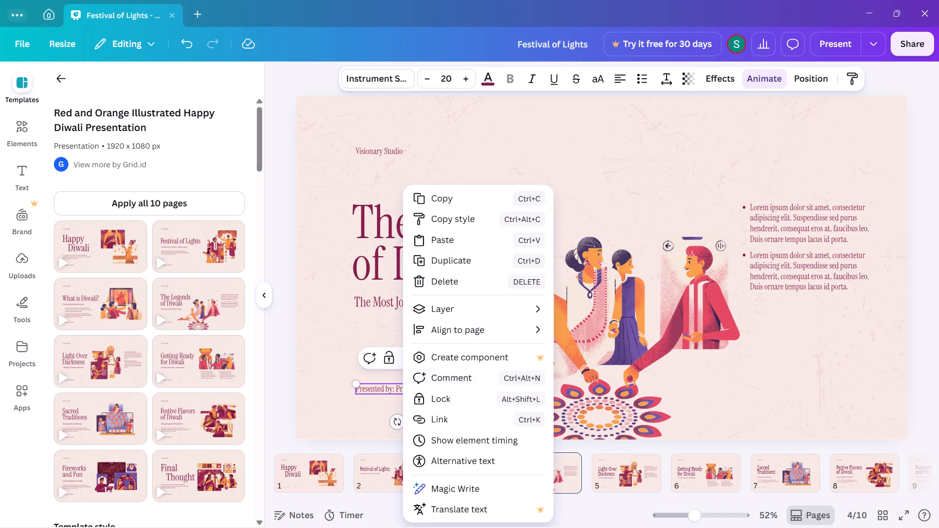
click(355, 397)
click(433, 360)
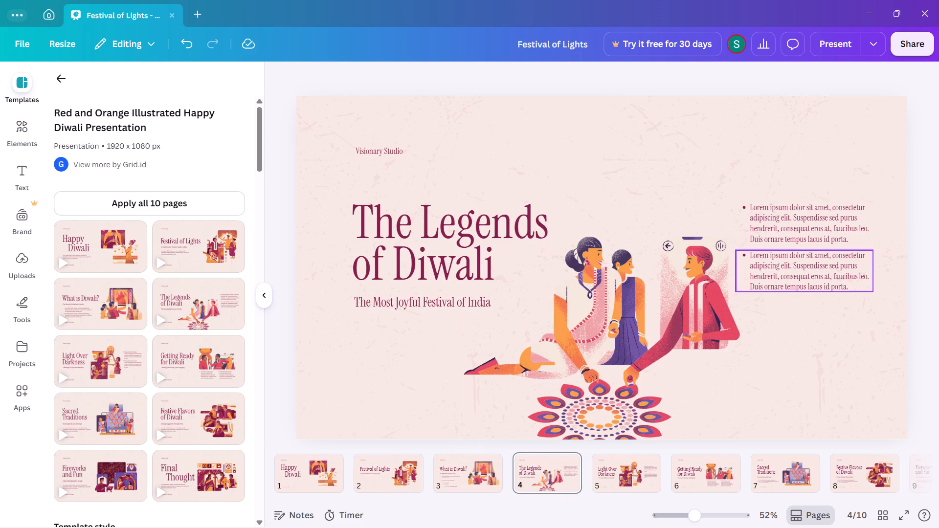
Delete the upper of the two Lorem ipsum bullet text boxes on page 4.
click(805, 259)
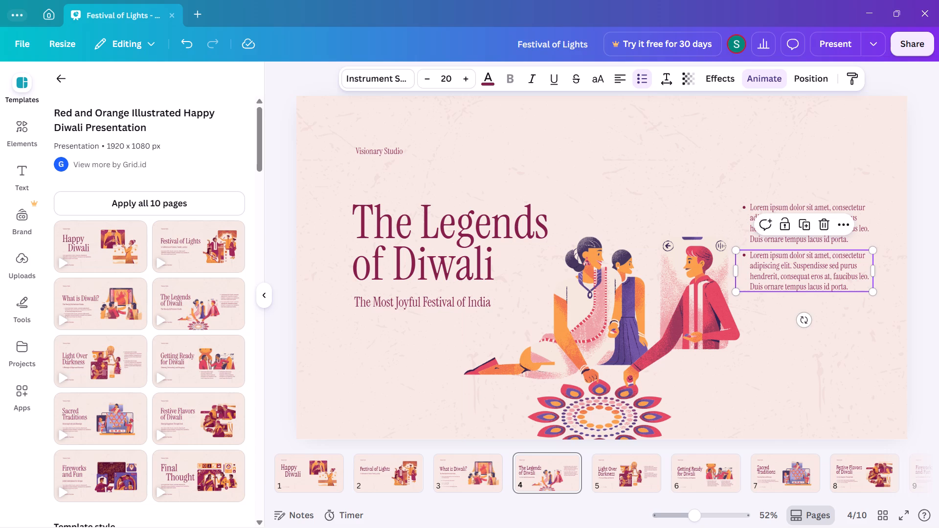
click(749, 214)
click(821, 178)
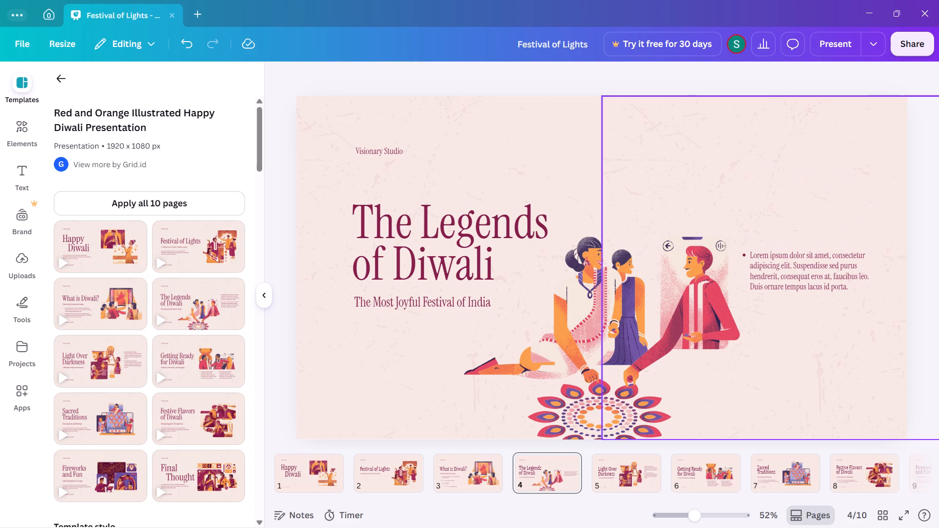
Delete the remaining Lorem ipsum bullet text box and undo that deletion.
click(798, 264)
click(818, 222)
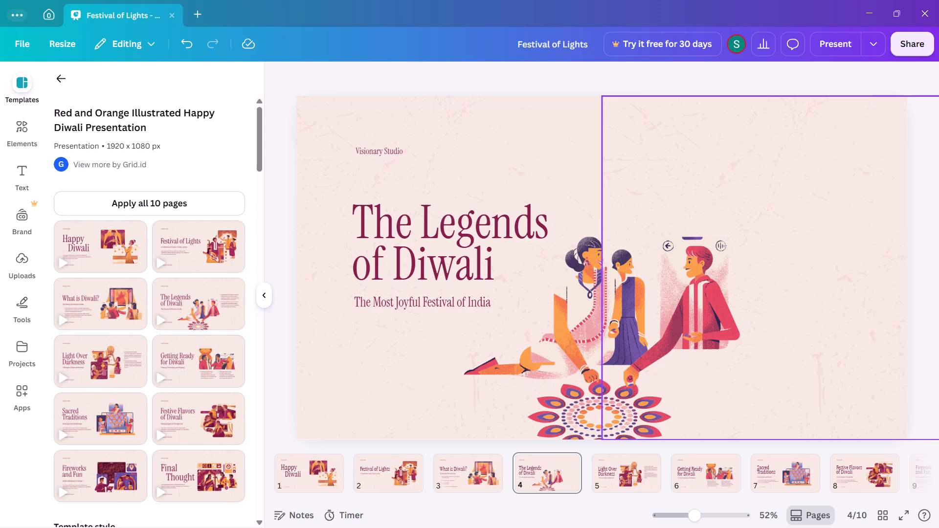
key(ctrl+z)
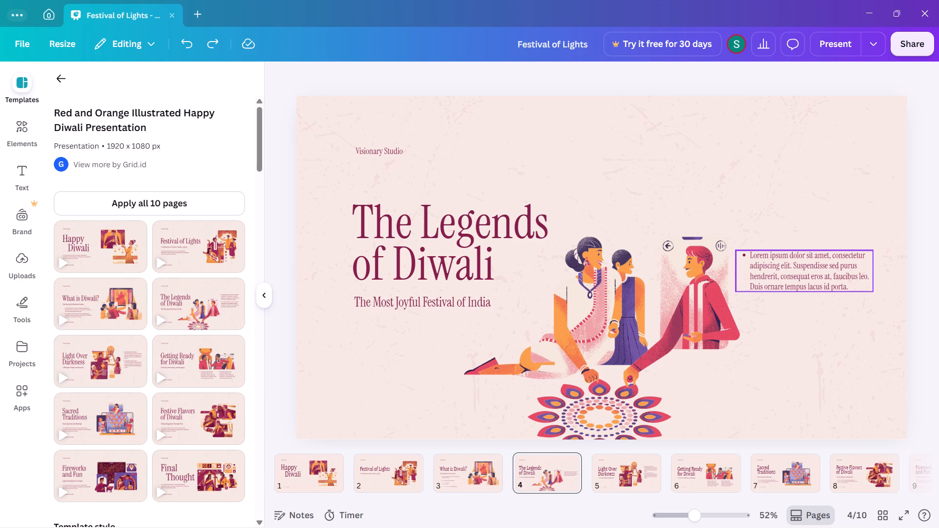
Clear the Lorem ipsum text from the remaining bulleted text box, keeping the box itself.
click(847, 284)
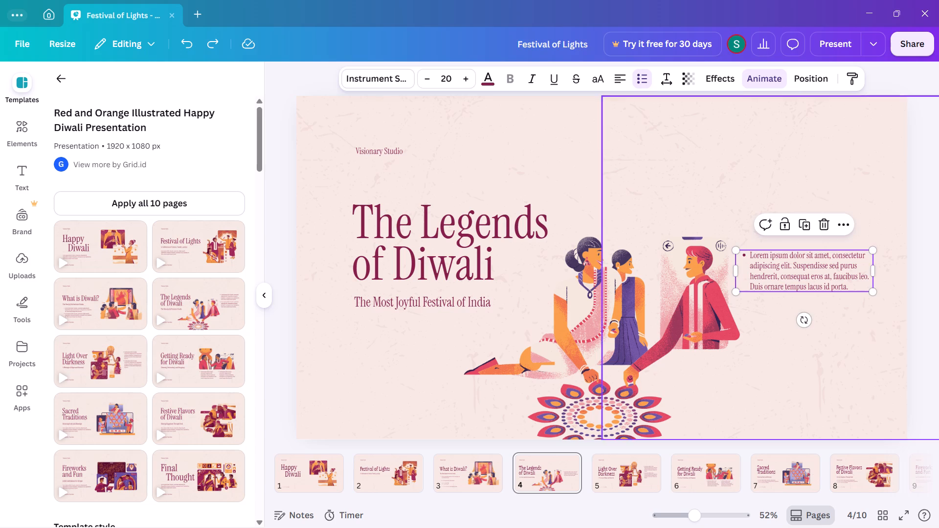
click(847, 289)
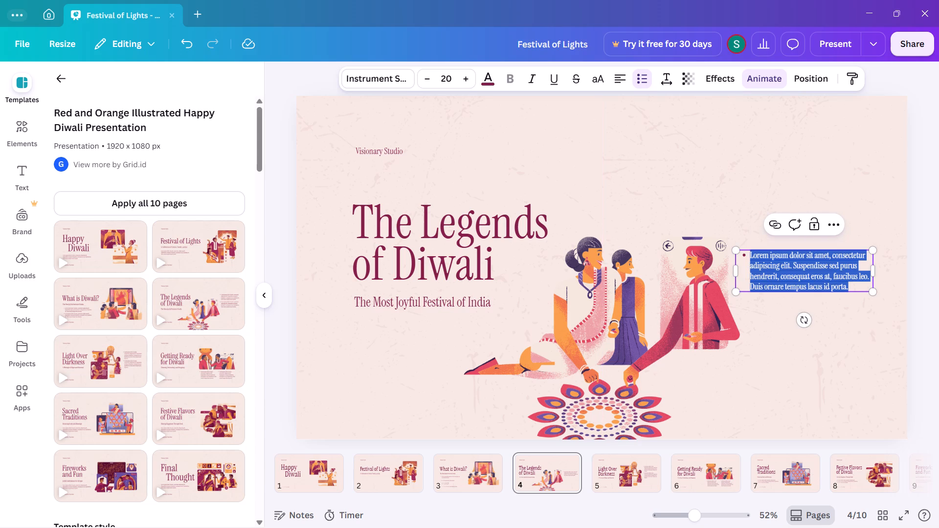
key(BackSpace)
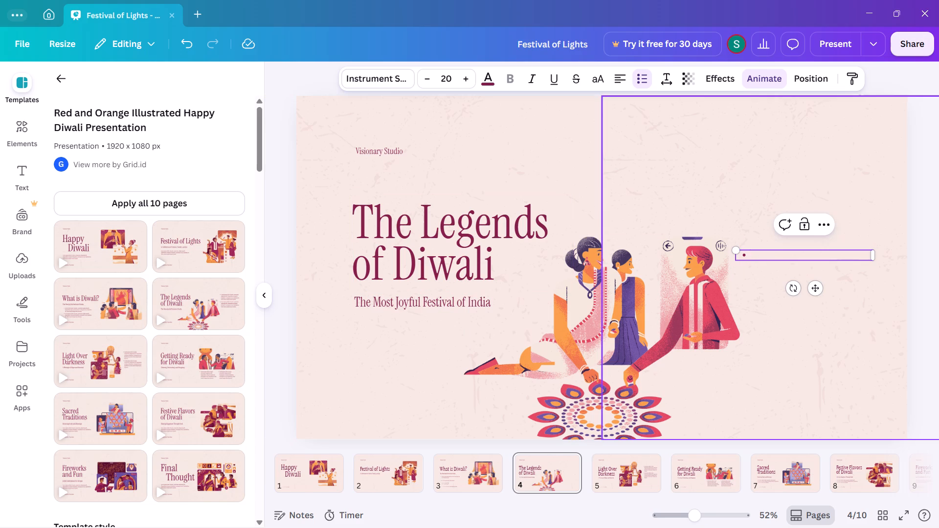
Delete the title "The Legends of Diwali" from page 4.
click(426, 250)
right_click(426, 250)
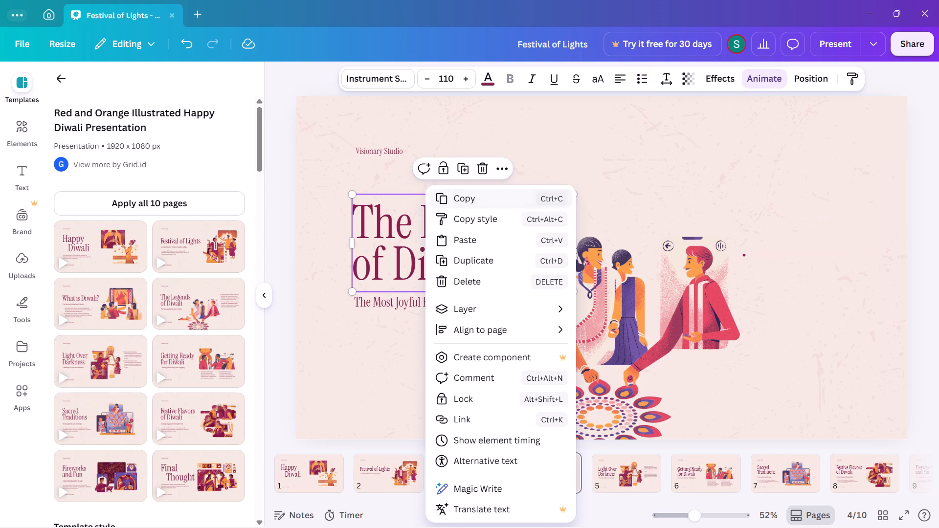
click(484, 169)
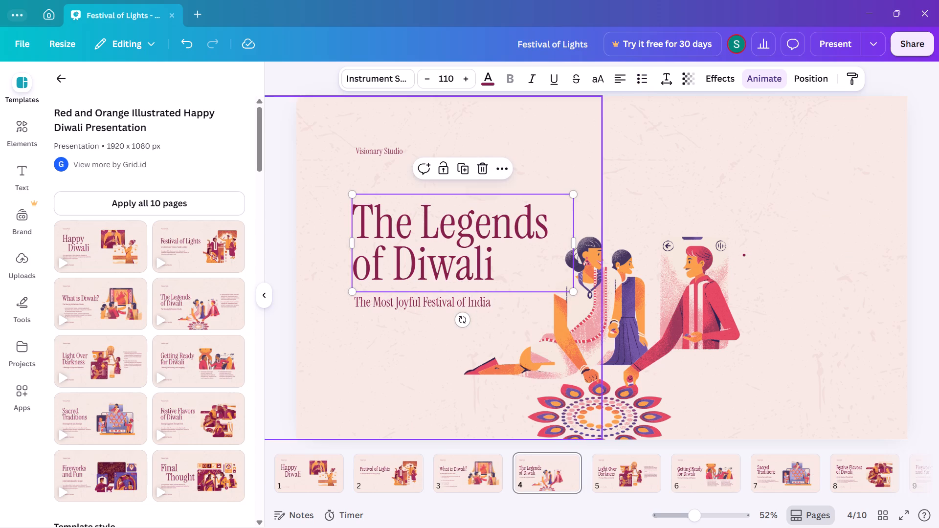
click(484, 165)
Move the rangoli family illustration up and across to the upper-right area of page 4, fully inside the page.
click(643, 254)
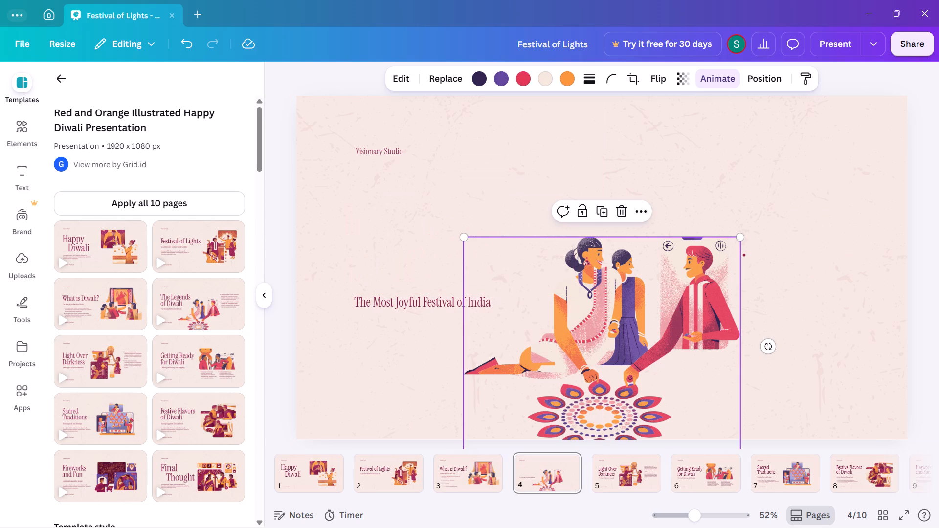
drag(604, 329, 690, 225)
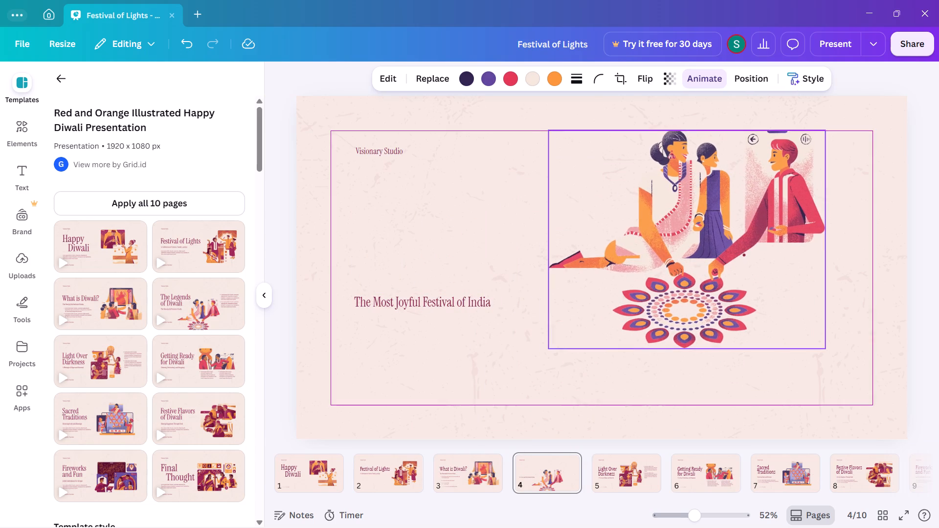
drag(690, 225, 725, 224)
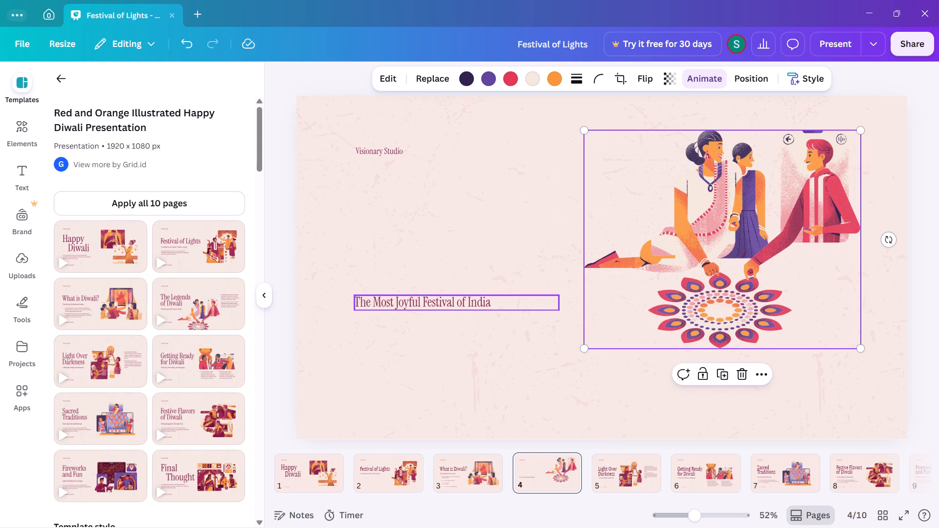
Move the subtitle "The Most Joyful Festival of India" up to just below "Visionary Studio".
drag(407, 306, 385, 182)
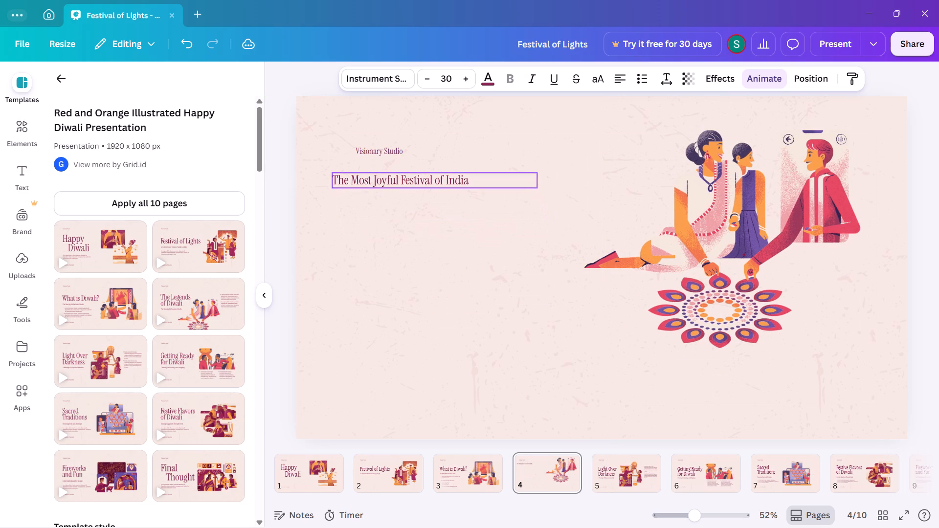
drag(385, 182, 388, 178)
click(362, 244)
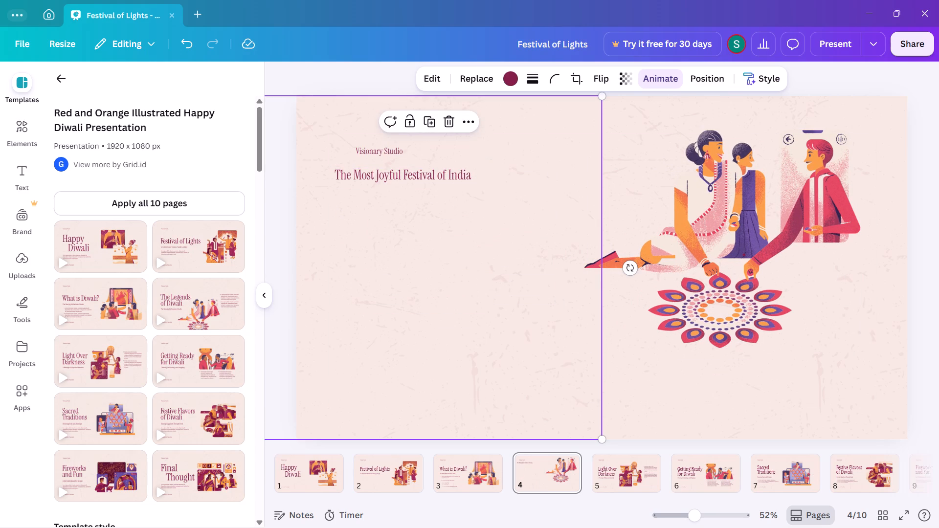
click(402, 230)
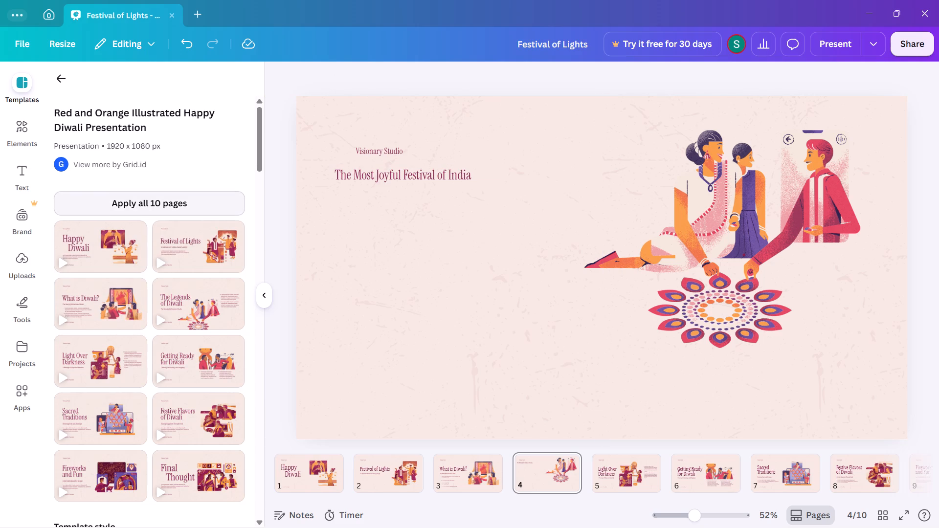
Add a body text box to page 4 and place it below the subtitle, aligned with the subtitle's left edge.
click(24, 176)
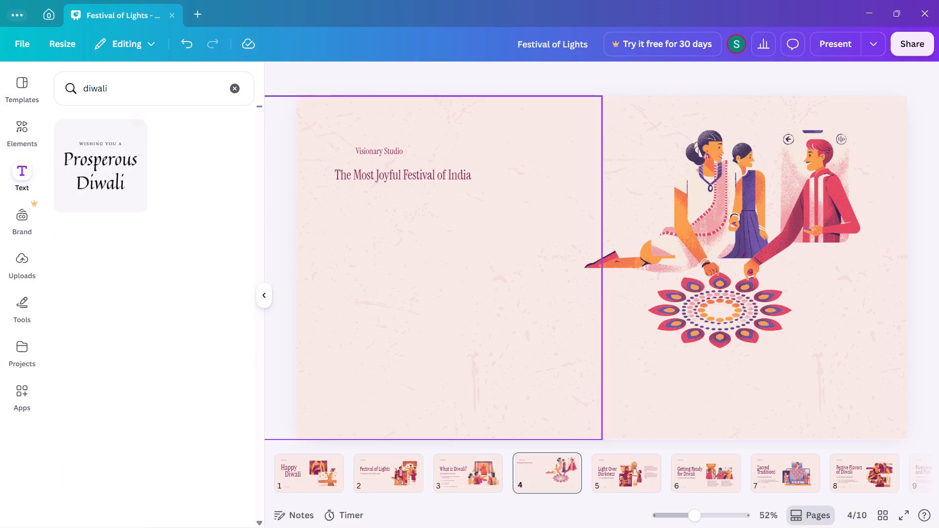
click(483, 236)
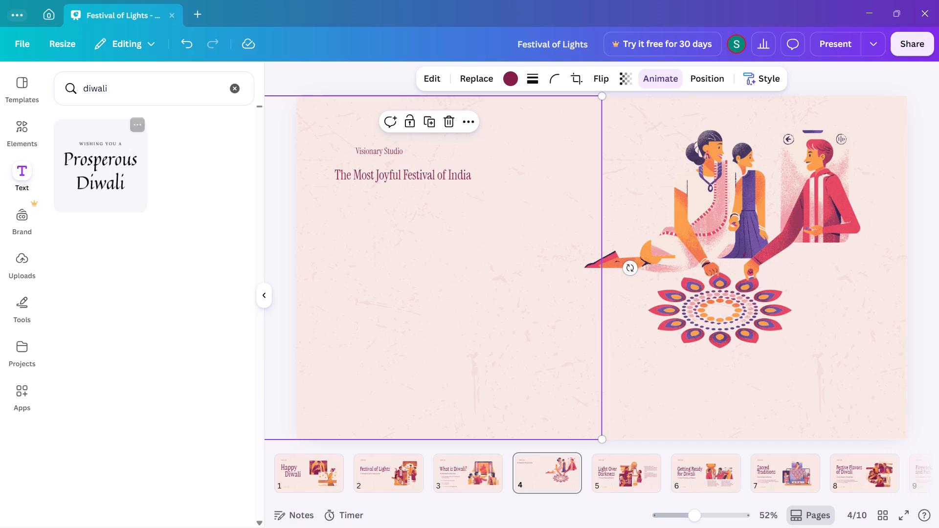
click(239, 95)
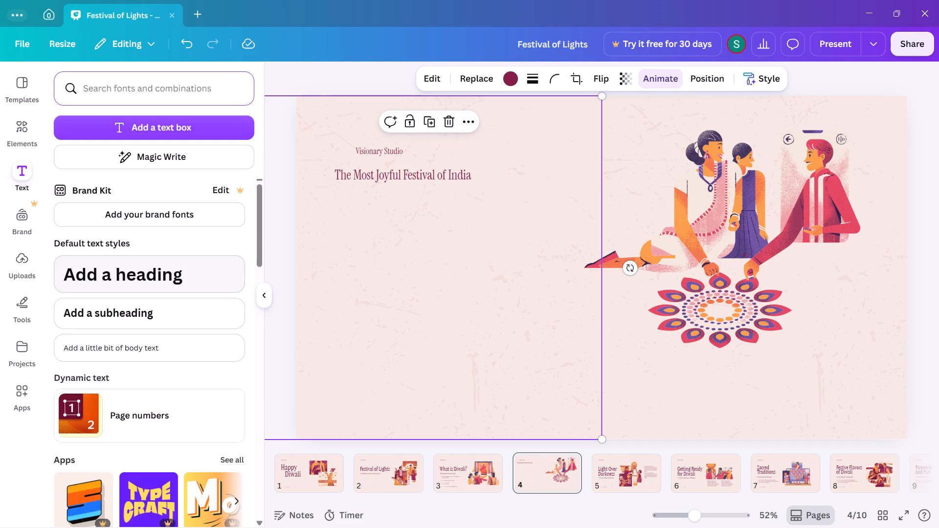
click(133, 349)
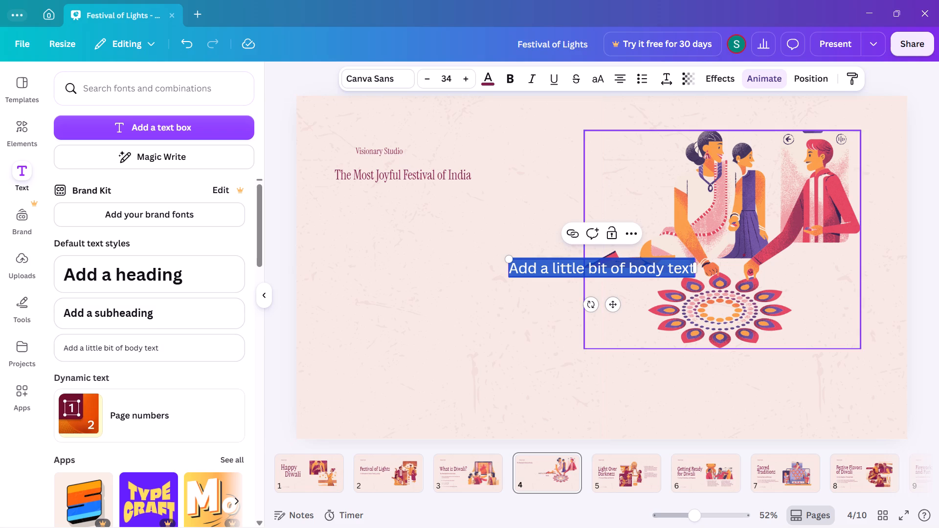
drag(636, 277, 467, 261)
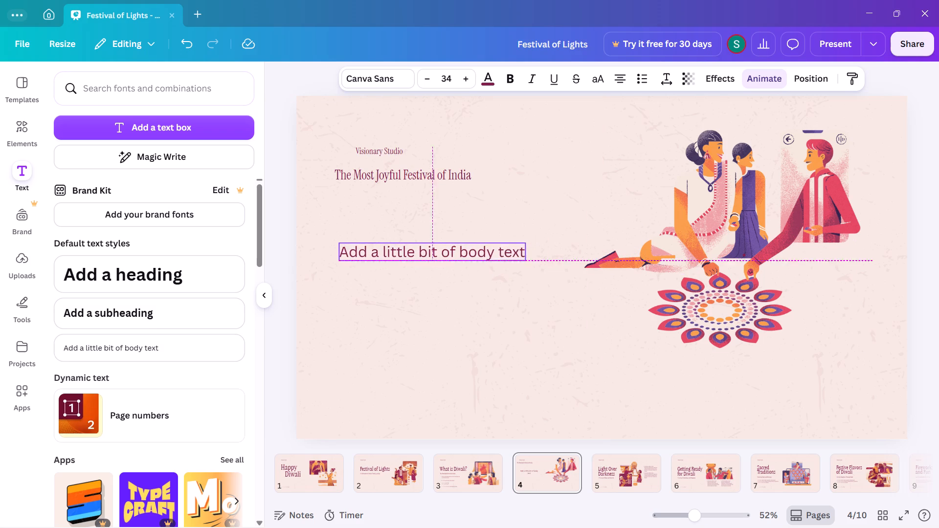
drag(467, 261, 464, 262)
drag(463, 262, 461, 254)
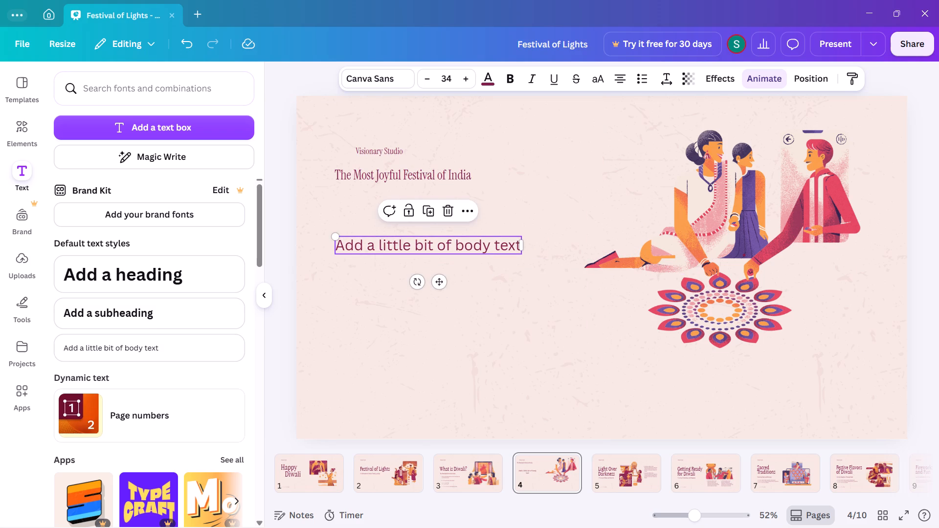
Replace the new body text box's placeholder text with "Diwali".
click(516, 237)
key(BackSpace)
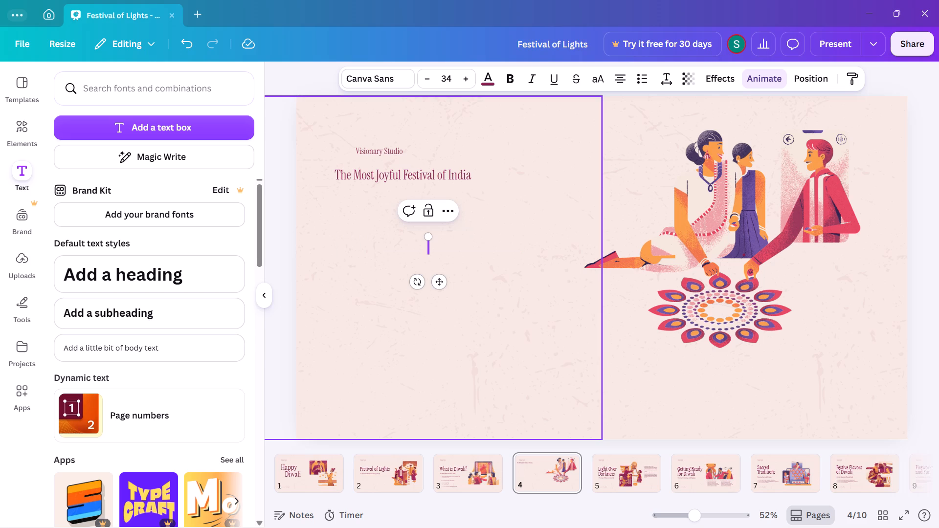
text(Diwali)
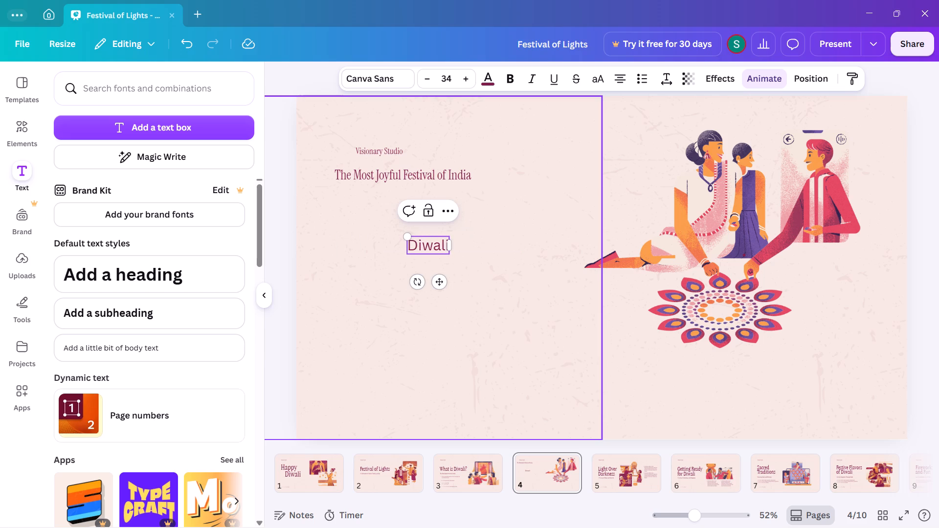
Complete the body text on page 4 so it reads "Diwali has different religious and historical significance.".
key(space)
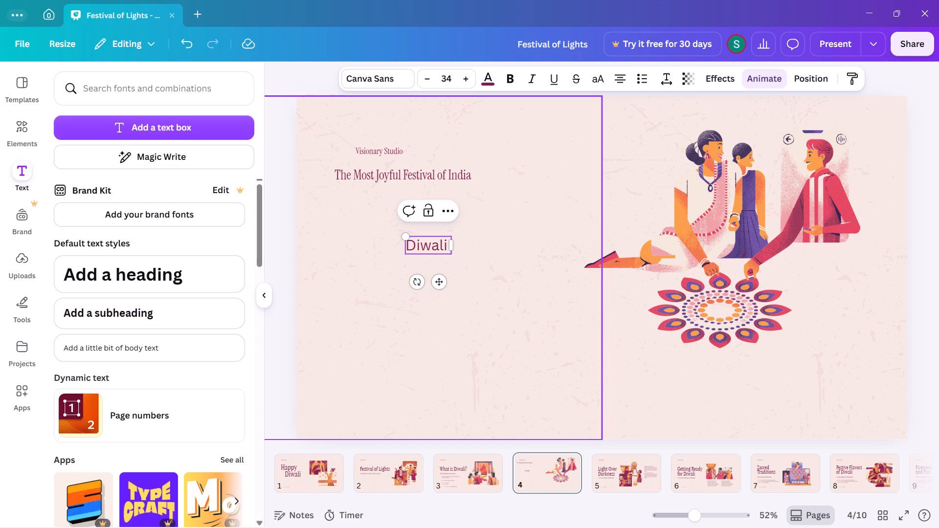
text(has)
key(space)
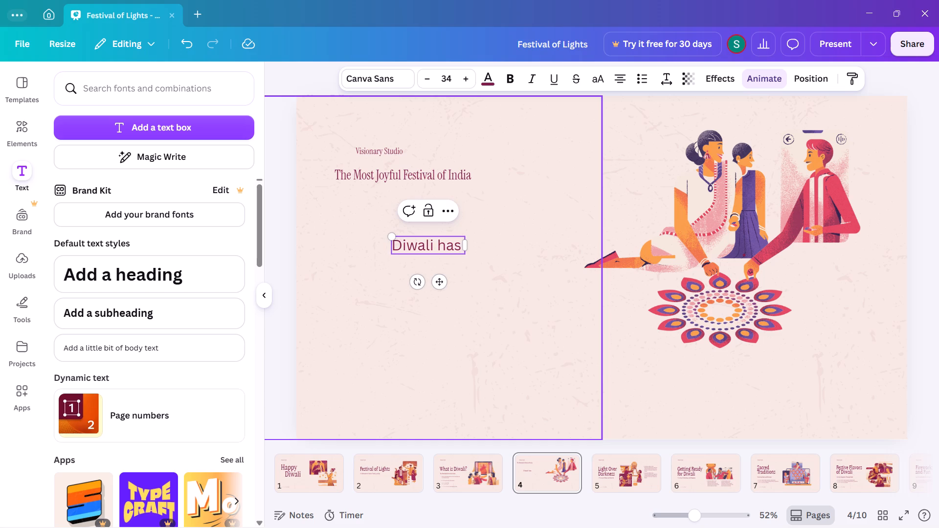
text(differen)
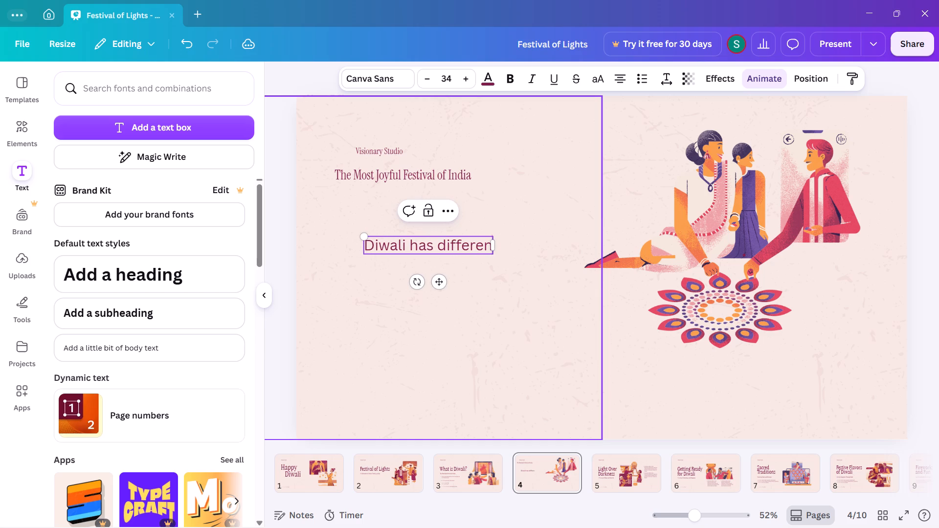
key(space)
key(BackSpace)
text(t)
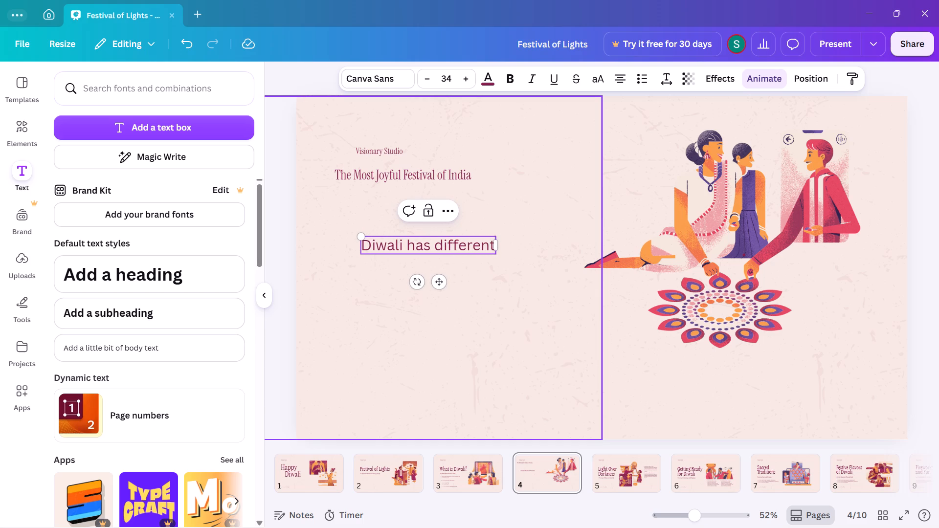
key(space)
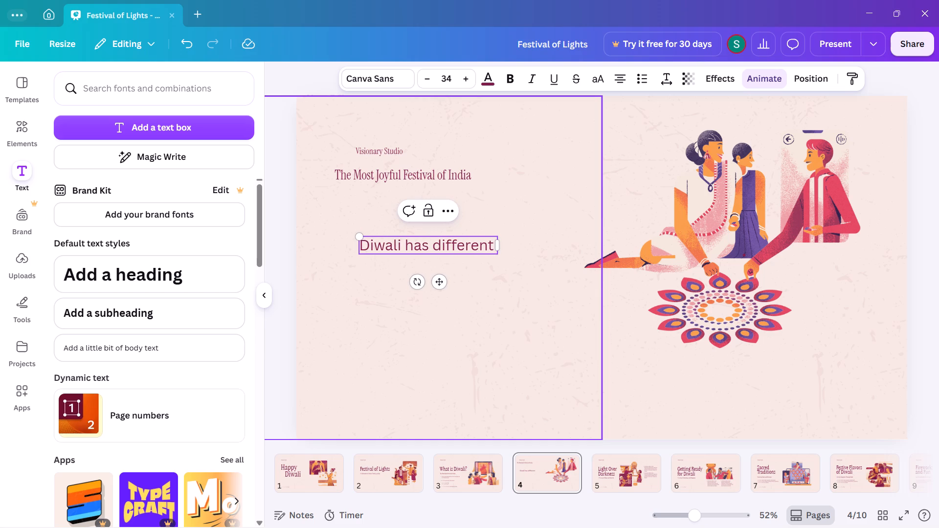
text(rrl)
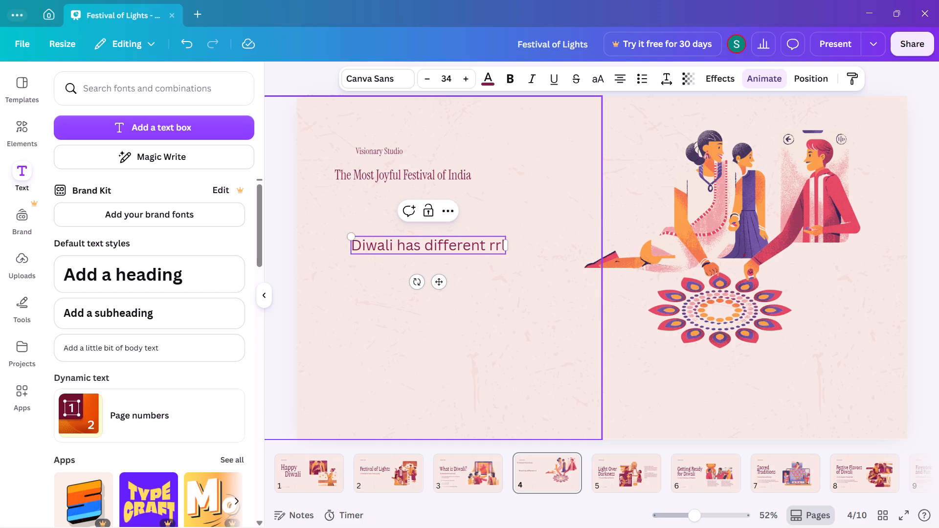
key(BackSpace)
key(BackSpace)
text(eligious)
key(space)
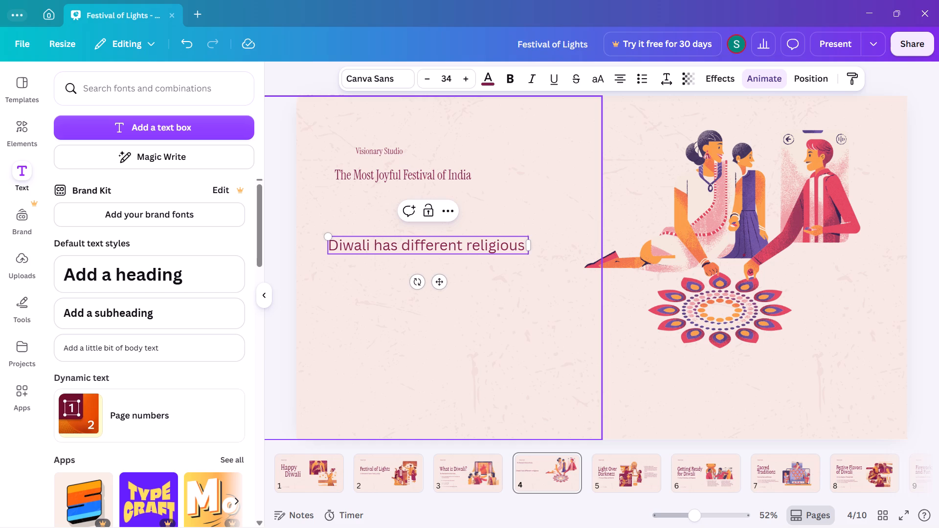
text(and)
key(space)
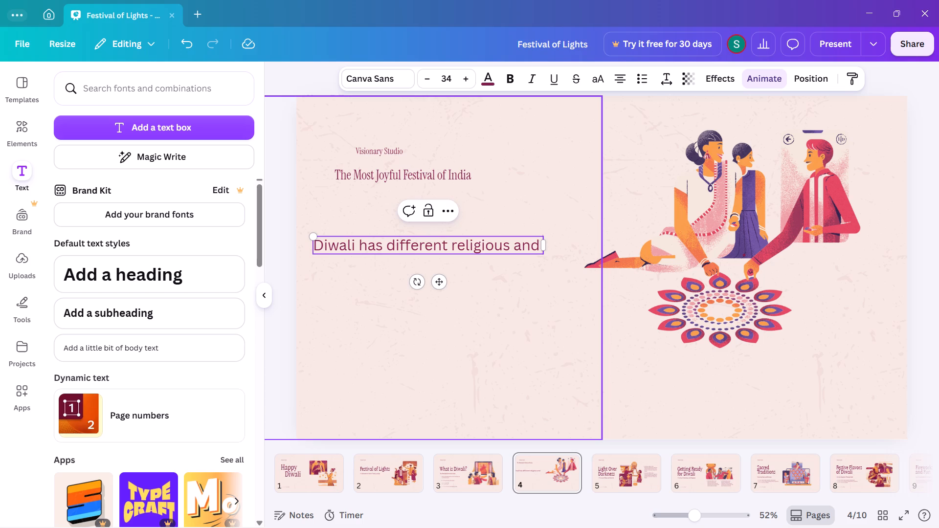
text(historica)
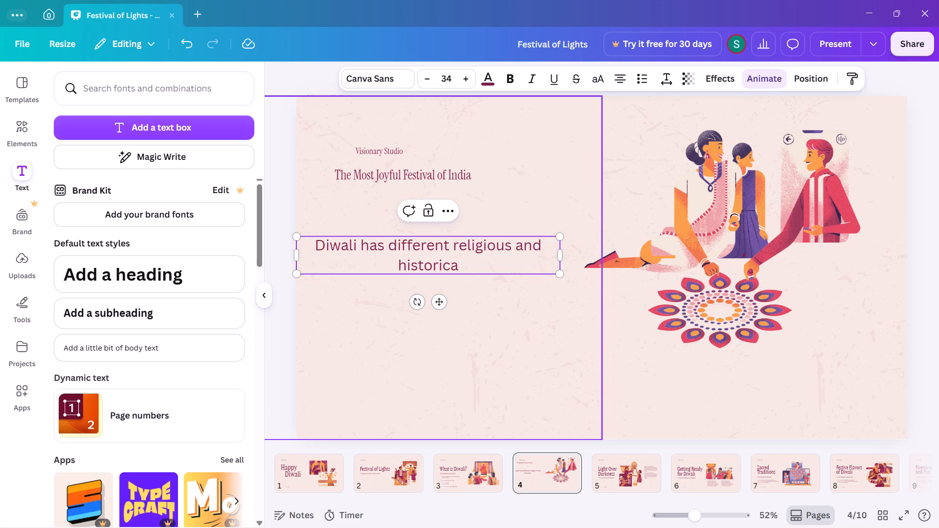
text(l)
key(space)
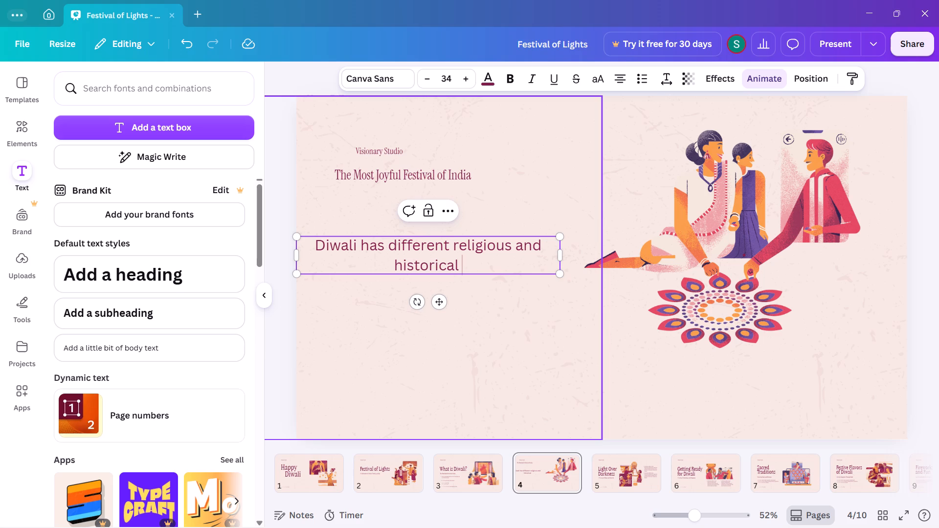
text(signifiav)
key(BackSpace)
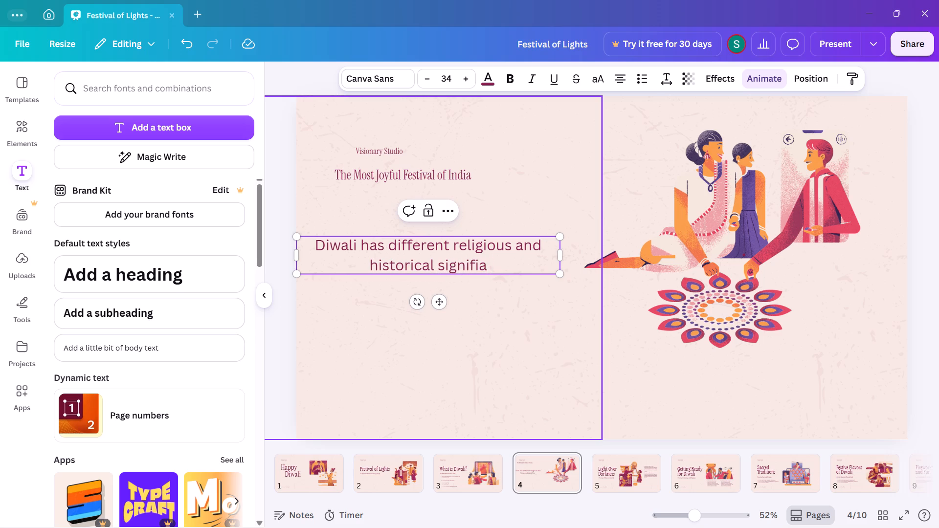
key(BackSpace)
text(cance)
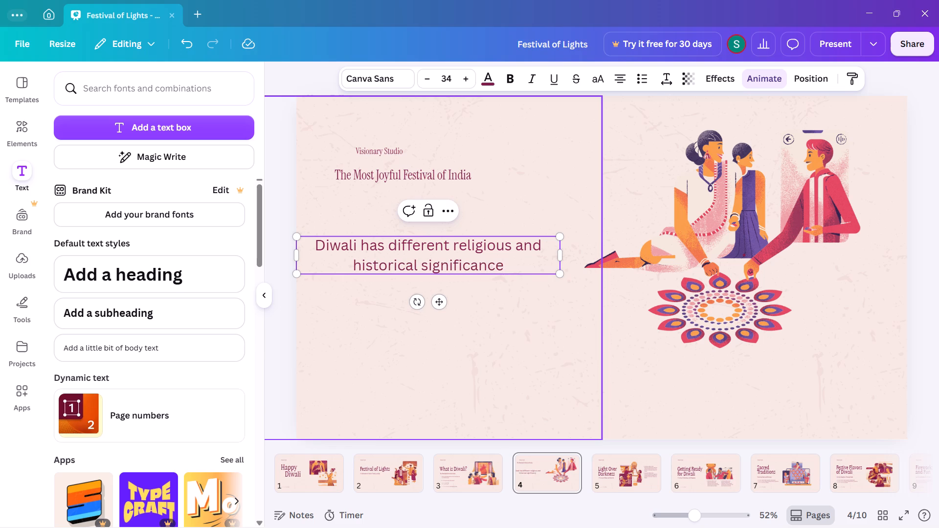
key(period)
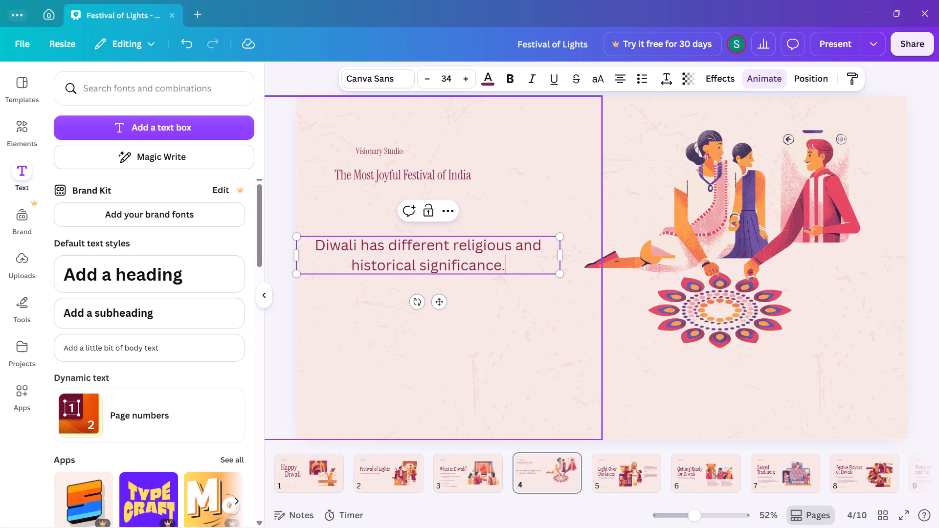
Delete the upper of the two lorem ipsum bullet paragraphs on page 5, "Light Over Darkness".
scroll(938, 527, up, 1)
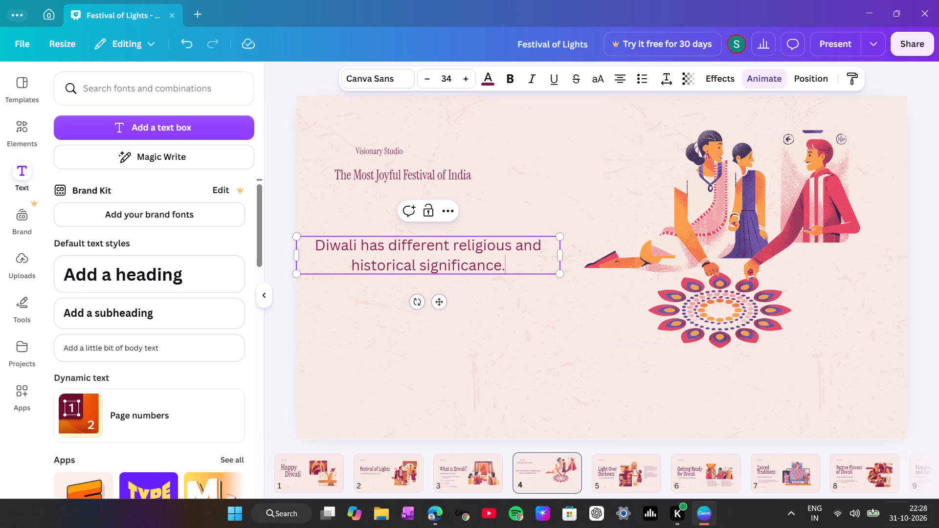
click(628, 470)
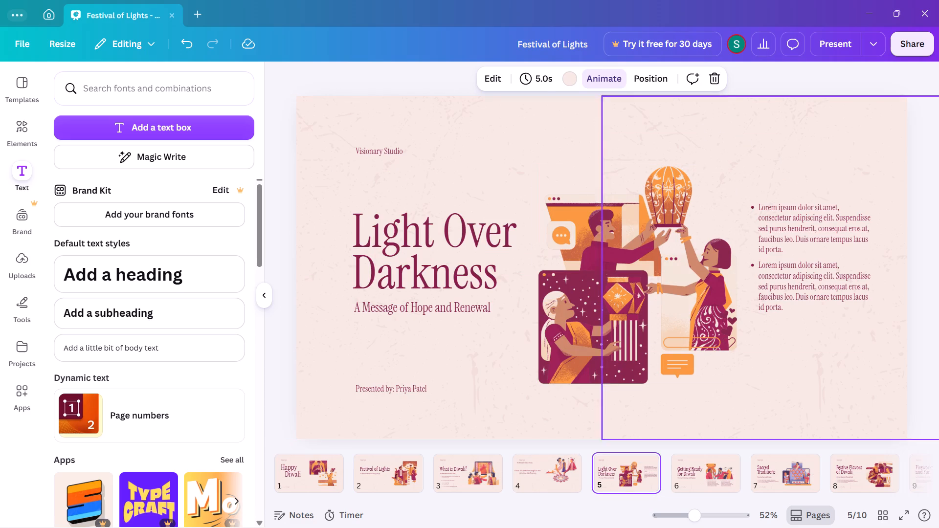
right_click(789, 224)
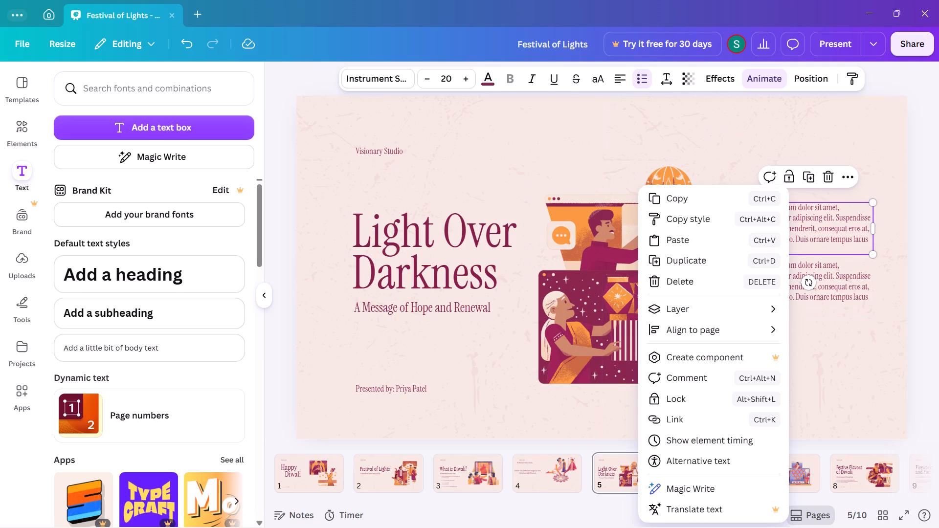
click(831, 177)
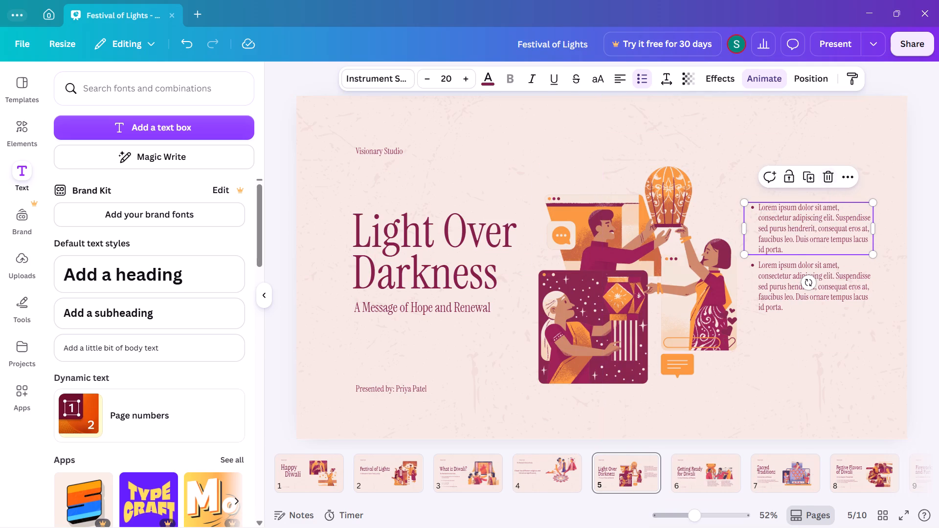
click(829, 179)
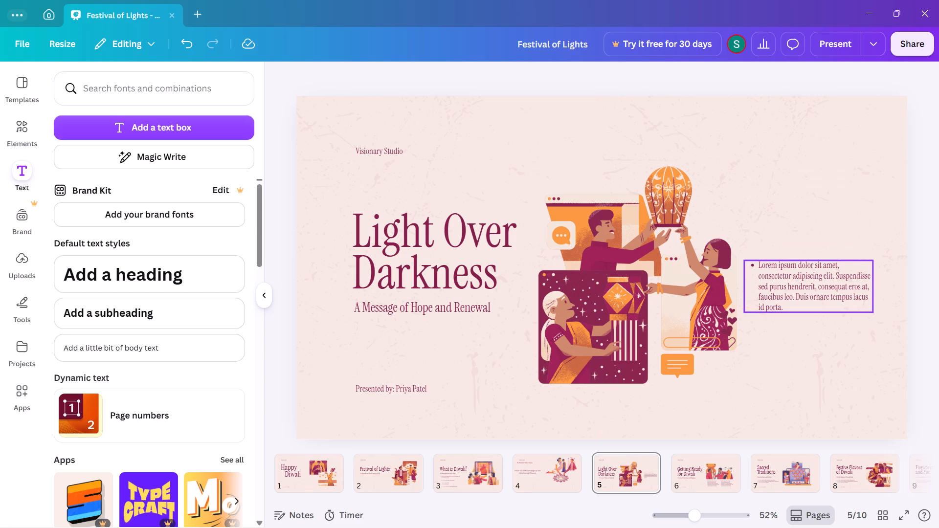
Rearrange page 5 with the lantern illustration at the page's right side and the remaining bullet paragraph at its lower middle.
drag(646, 270, 771, 216)
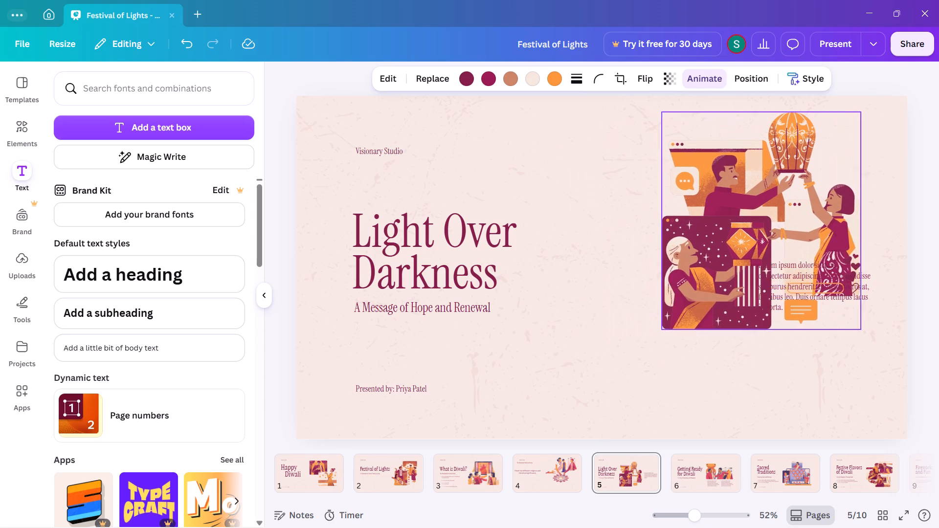
drag(771, 216, 649, 214)
drag(778, 285, 554, 344)
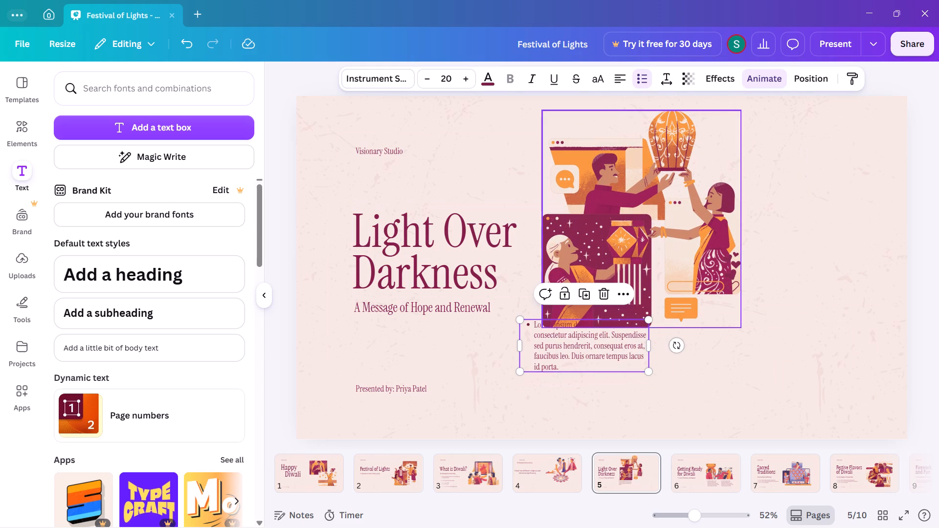
drag(642, 211, 794, 249)
Move the "Light Over Darkness" heading up below "Visionary Studio", aligned with that label's left edge.
drag(431, 247, 465, 217)
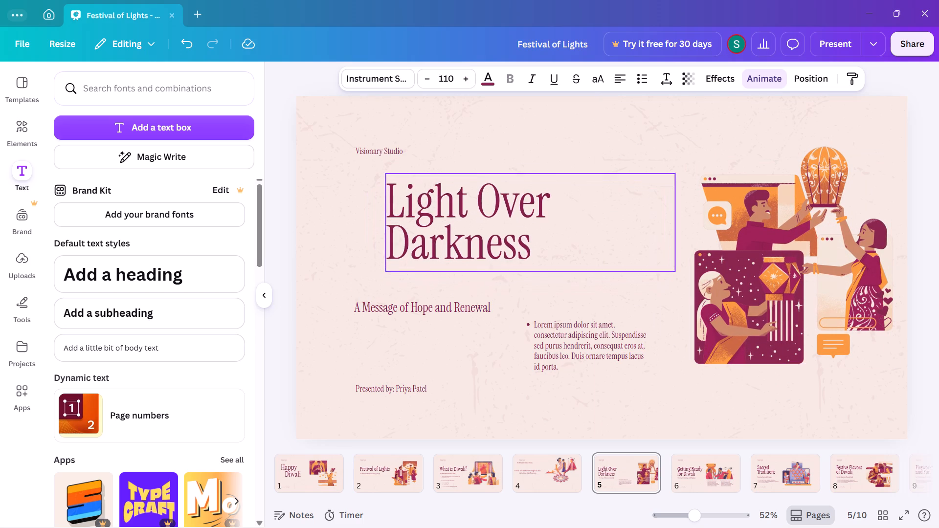
drag(465, 217, 428, 204)
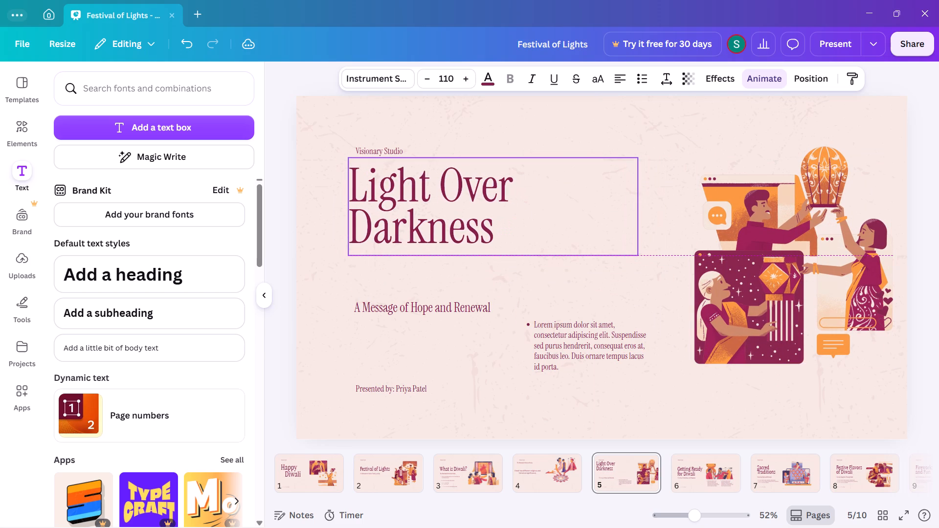
drag(428, 204, 438, 203)
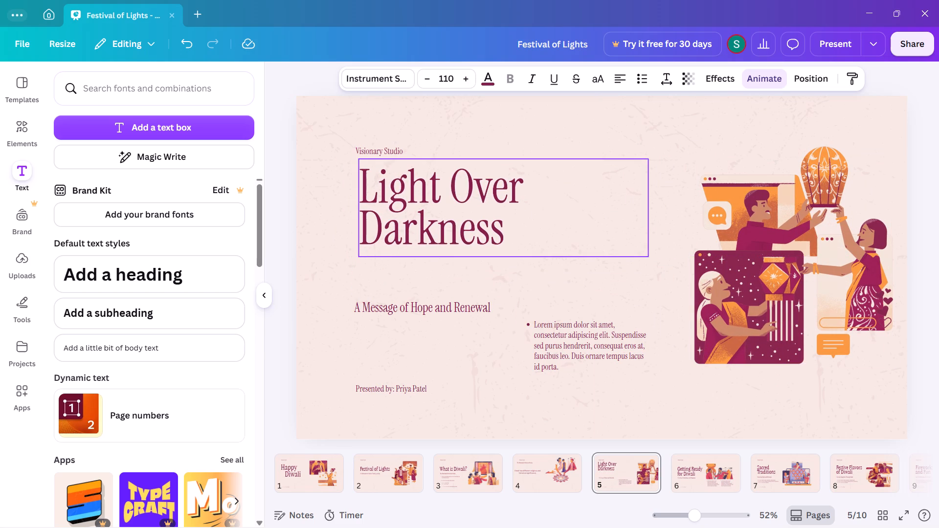
drag(438, 203, 437, 204)
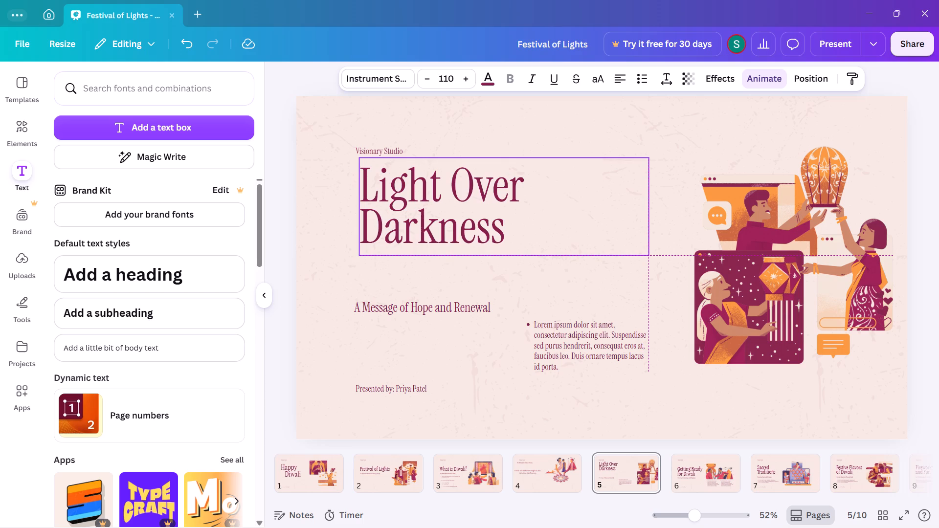
drag(437, 204, 435, 208)
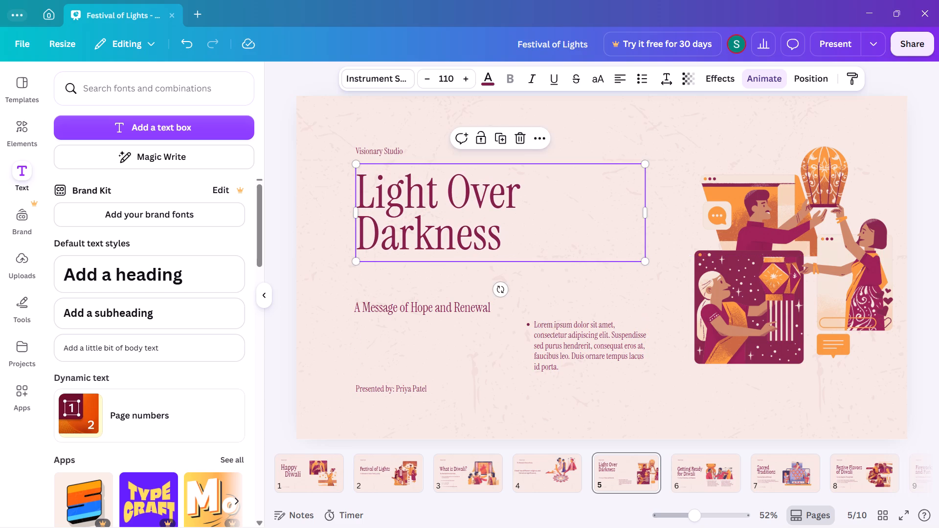
click(417, 220)
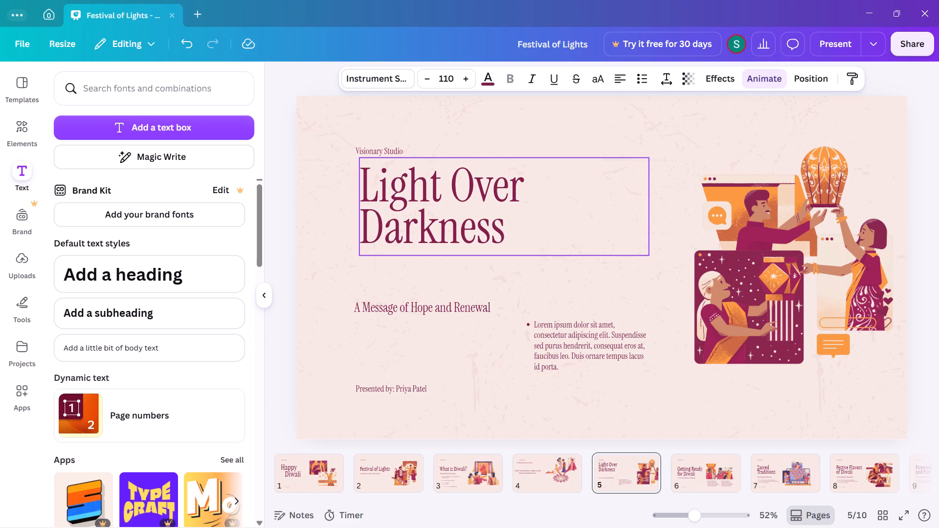
click(337, 237)
Move the subtitle "A Message of Hope and Renewal" up beneath the heading, aligned with the heading's left edge.
drag(392, 310, 394, 310)
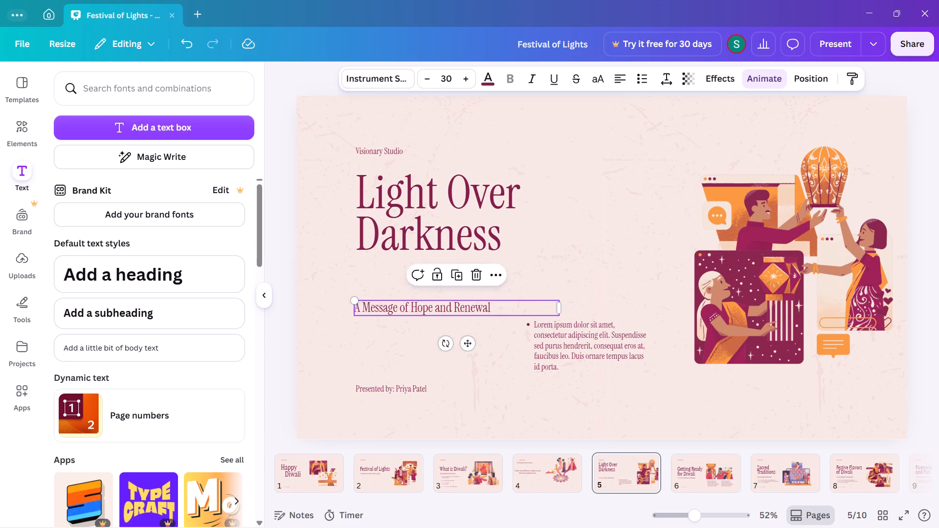
drag(394, 310, 403, 305)
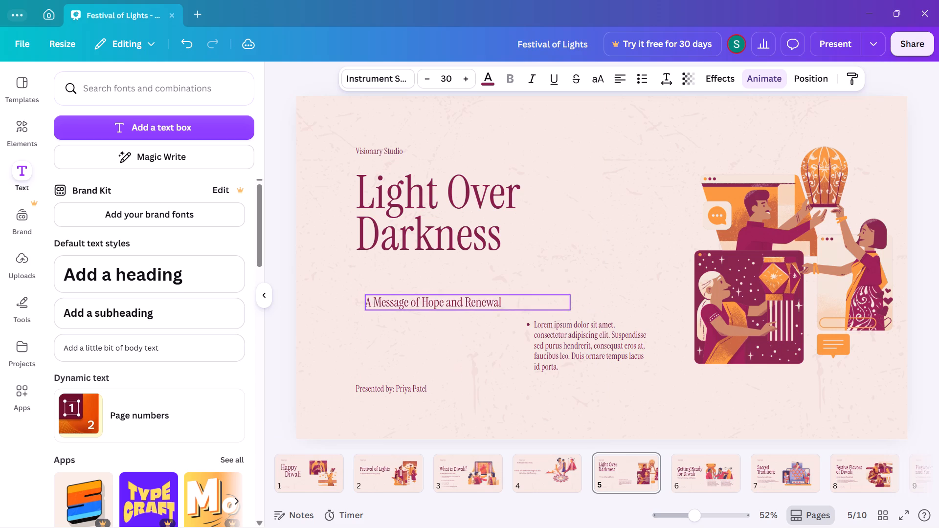
drag(403, 305, 395, 285)
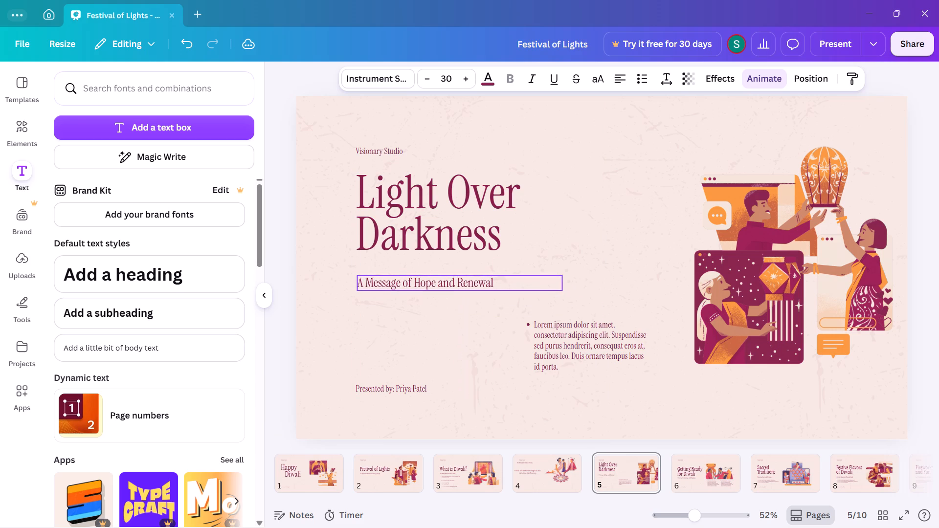
drag(395, 285, 394, 286)
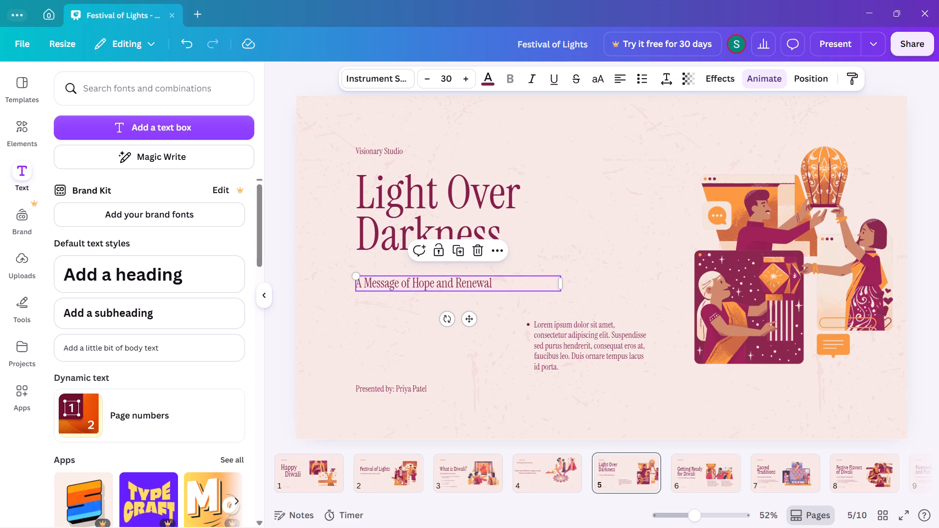
click(325, 333)
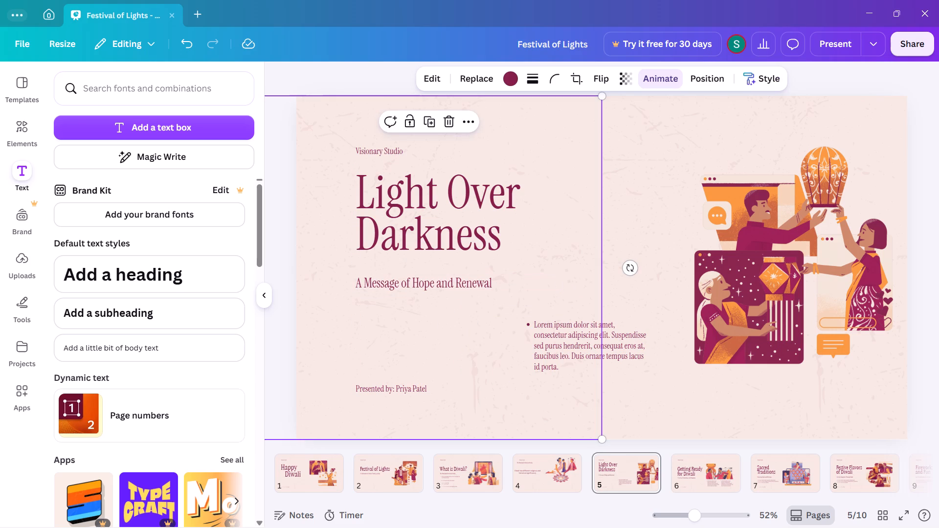
Delete the paper-texture overlay that covers the left half of page 5, "Light Over Darkness".
drag(562, 359, 358, 341)
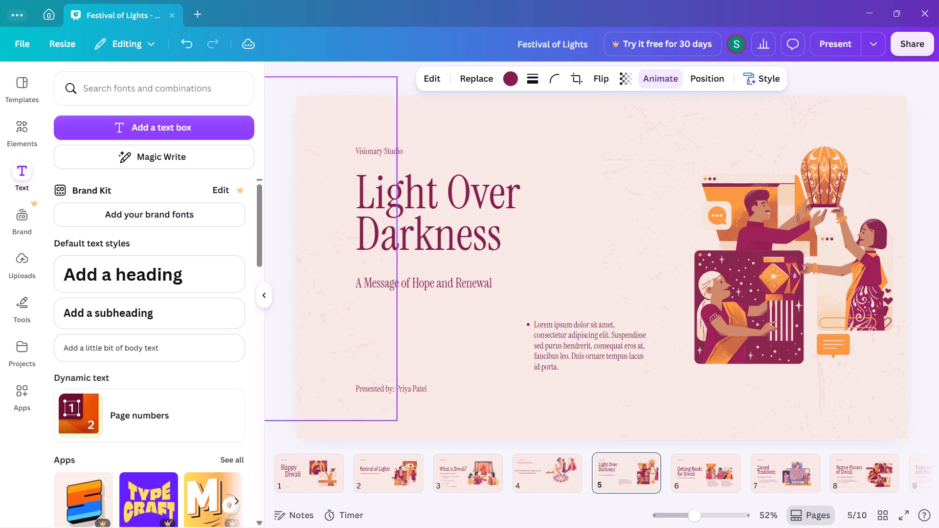
drag(358, 341, 598, 347)
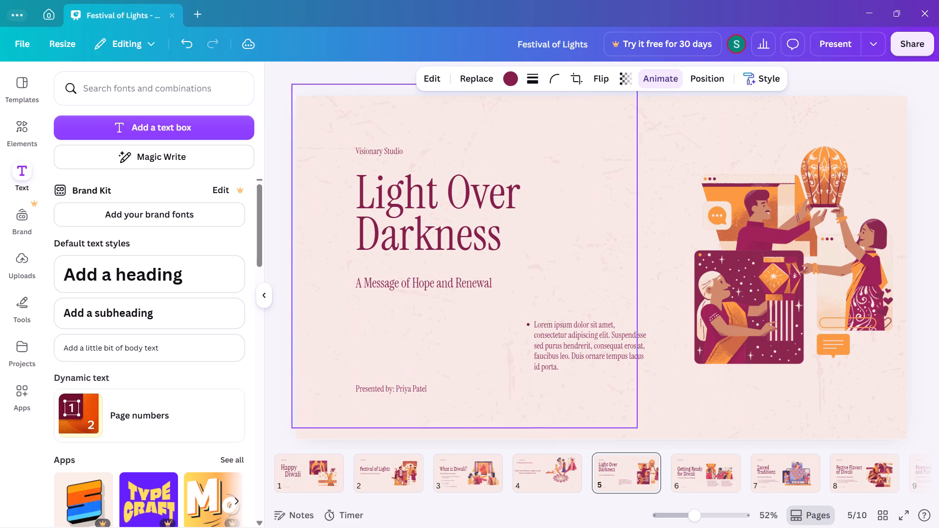
drag(598, 347, 599, 351)
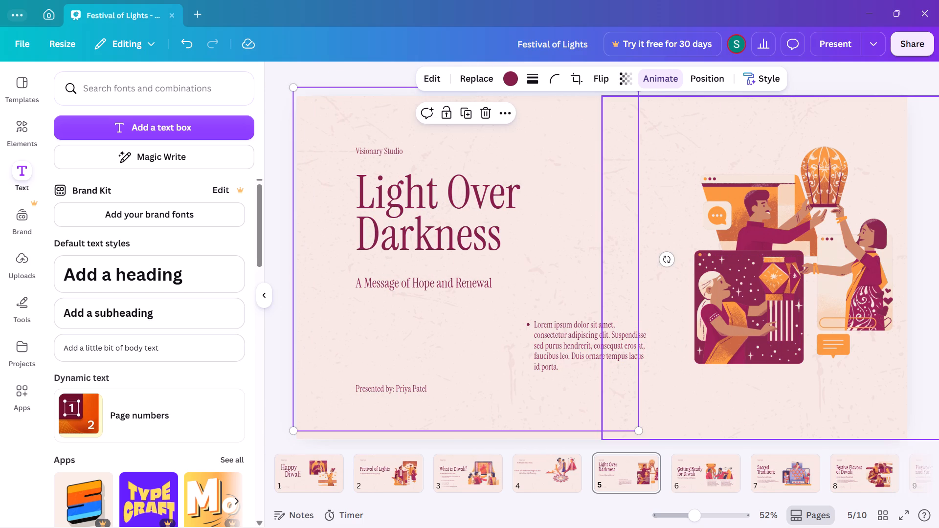
right_click(312, 302)
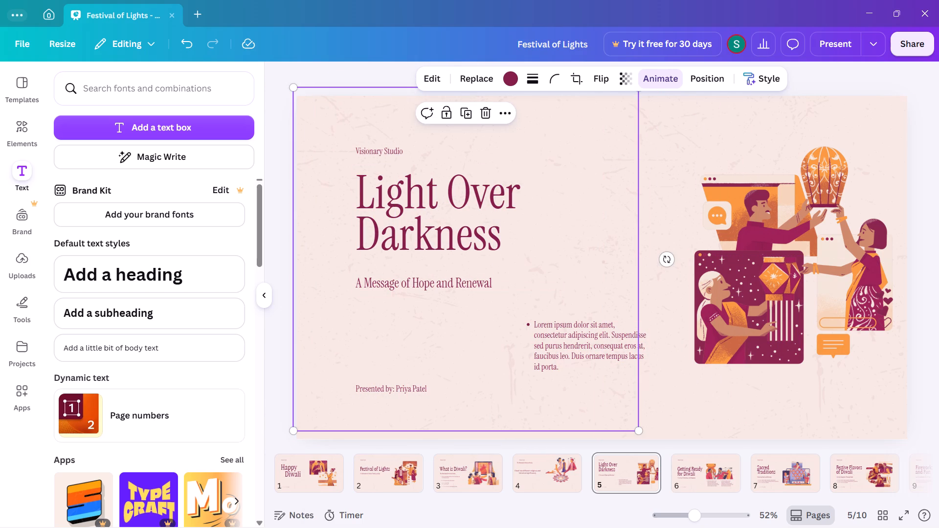
click(308, 91)
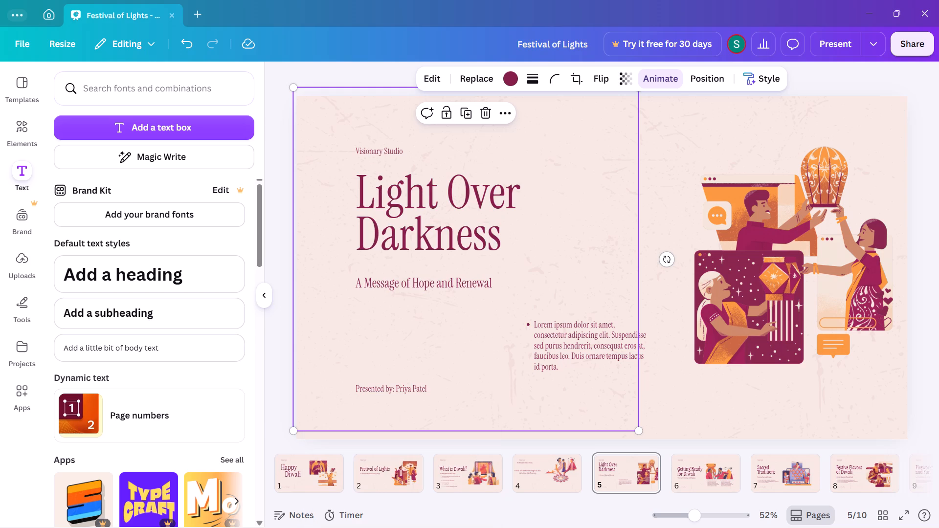
right_click(308, 86)
click(490, 117)
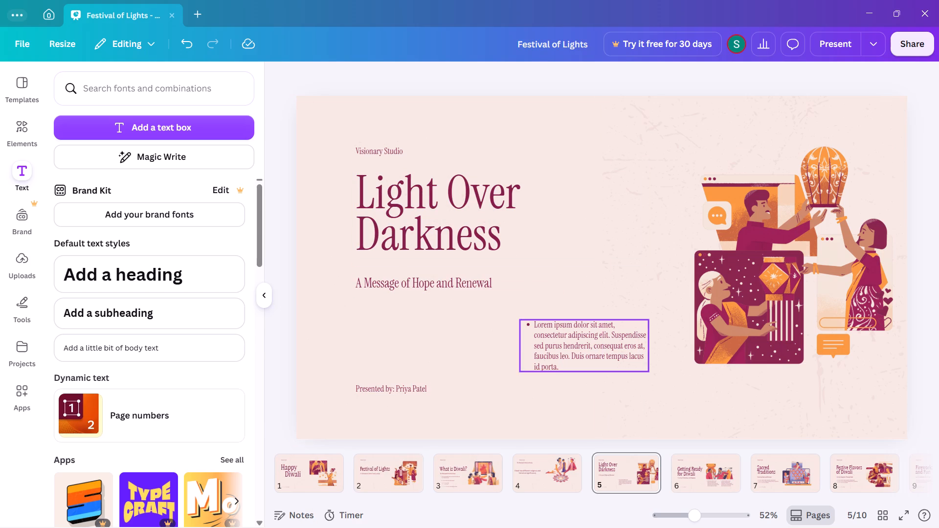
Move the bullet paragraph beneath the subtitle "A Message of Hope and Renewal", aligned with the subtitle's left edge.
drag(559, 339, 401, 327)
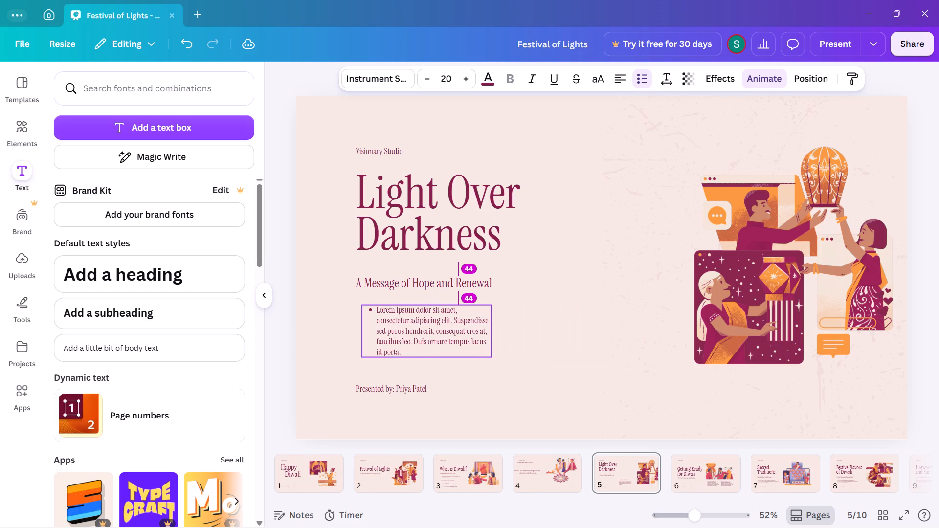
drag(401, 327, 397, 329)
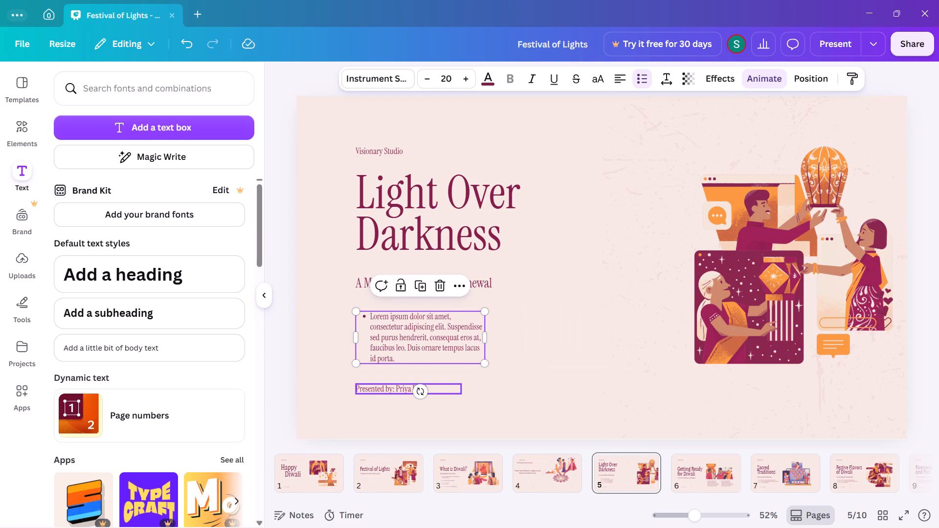
Delete the "Presented by" line, the lorem ipsum bullet paragraph and the subtitle "A Message of Hope and Renewal" from page 5.
right_click(396, 388)
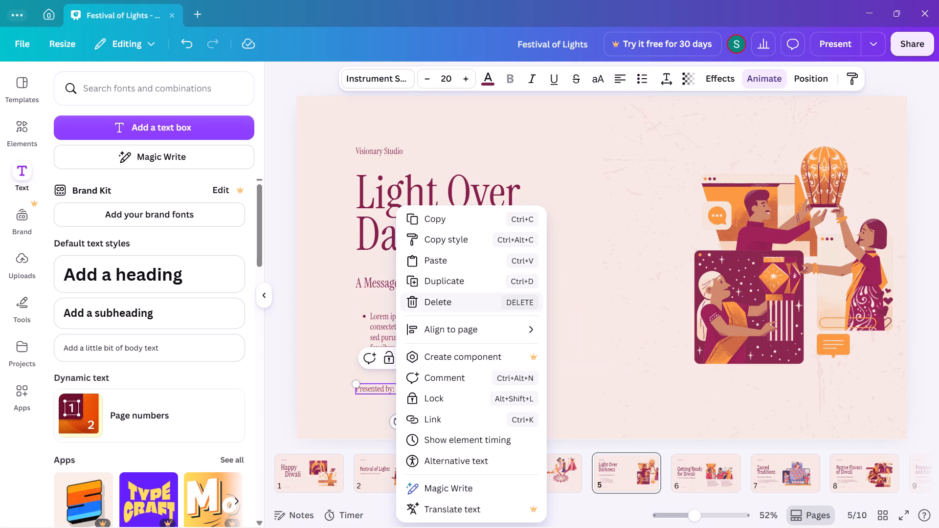
click(471, 302)
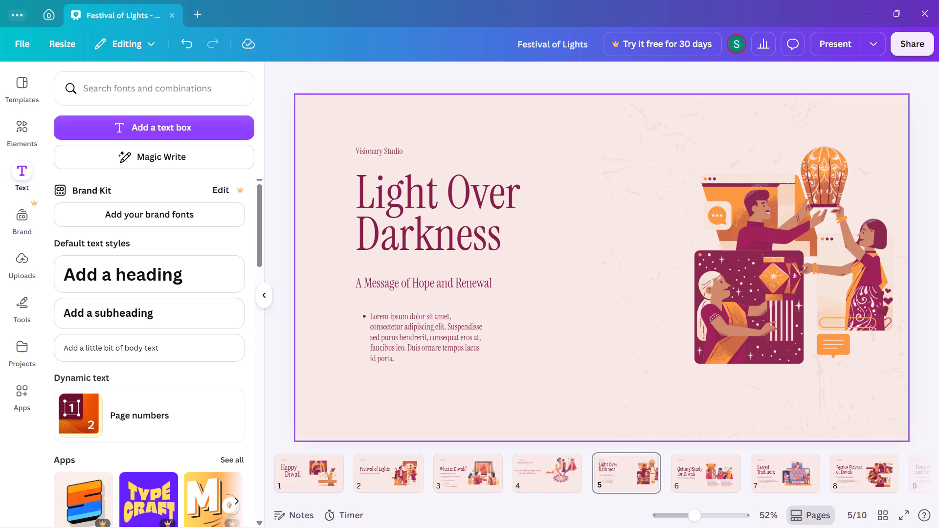
right_click(410, 333)
click(459, 302)
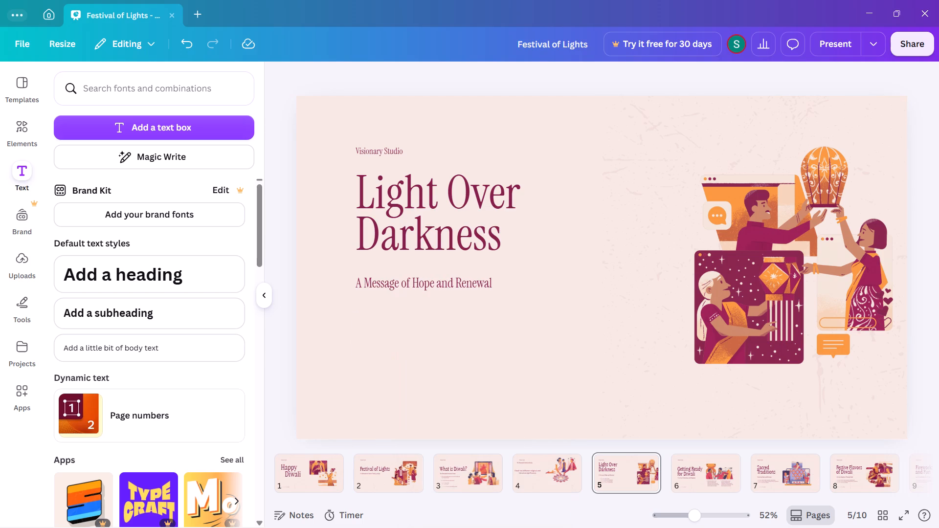
right_click(430, 282)
click(477, 284)
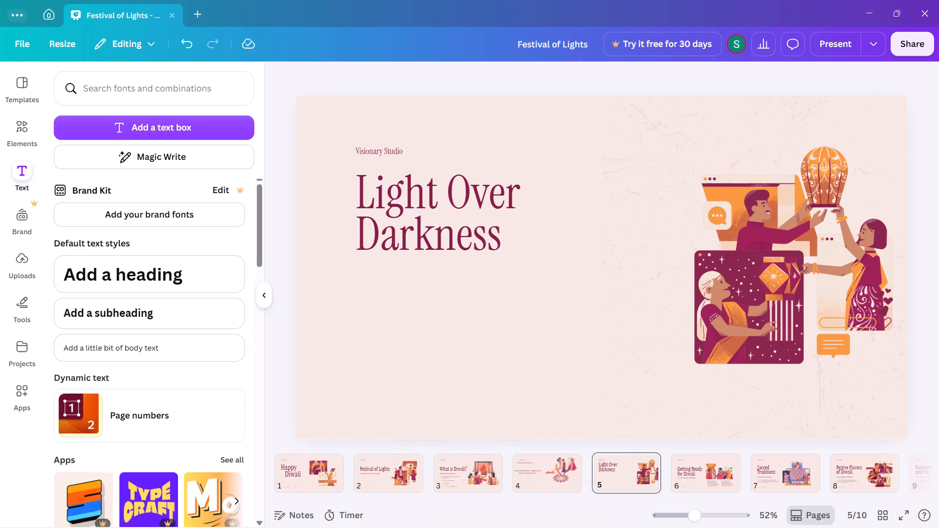
Add a subheading text box to page 5 and place it beneath the "Light Over Darkness" heading, aligned with the heading's left edge.
click(414, 292)
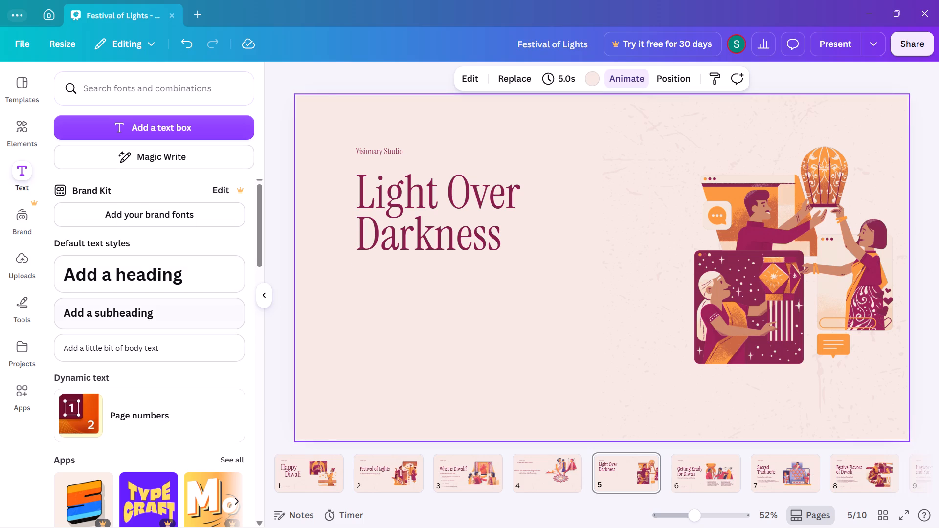
click(143, 311)
drag(616, 270, 476, 288)
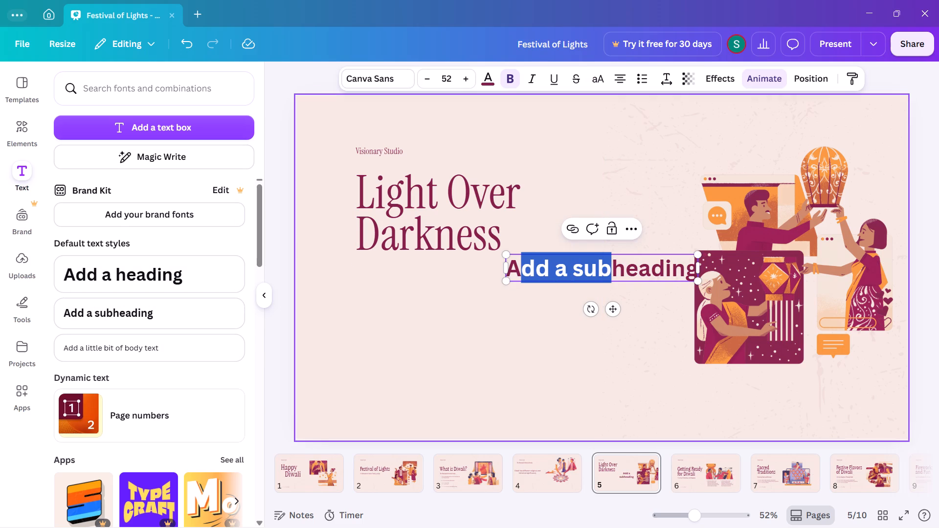
drag(476, 288, 478, 288)
click(545, 274)
drag(615, 274, 599, 278)
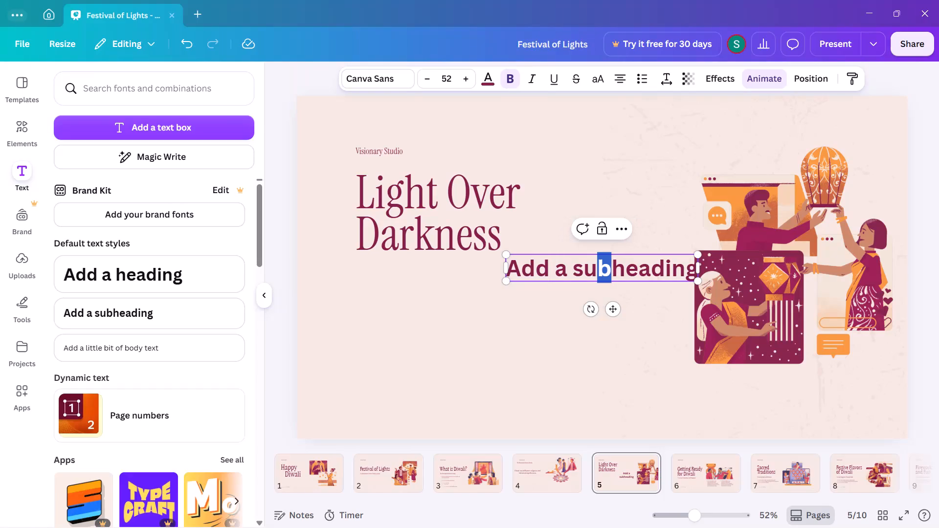
drag(599, 278, 595, 278)
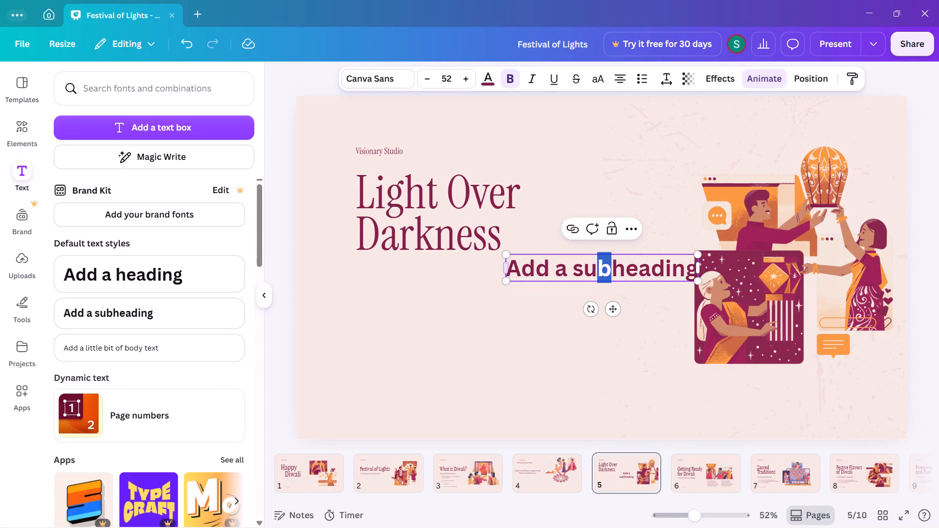
drag(615, 309, 542, 302)
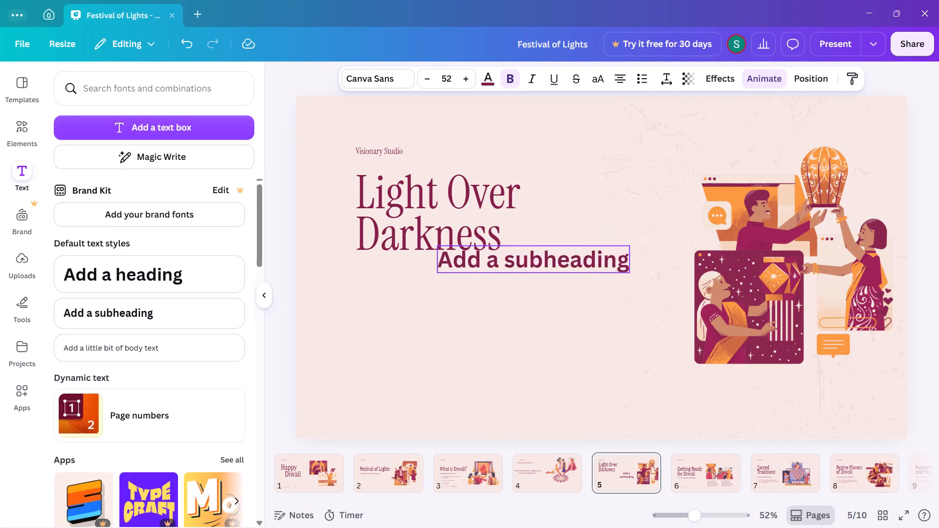
drag(542, 302, 473, 327)
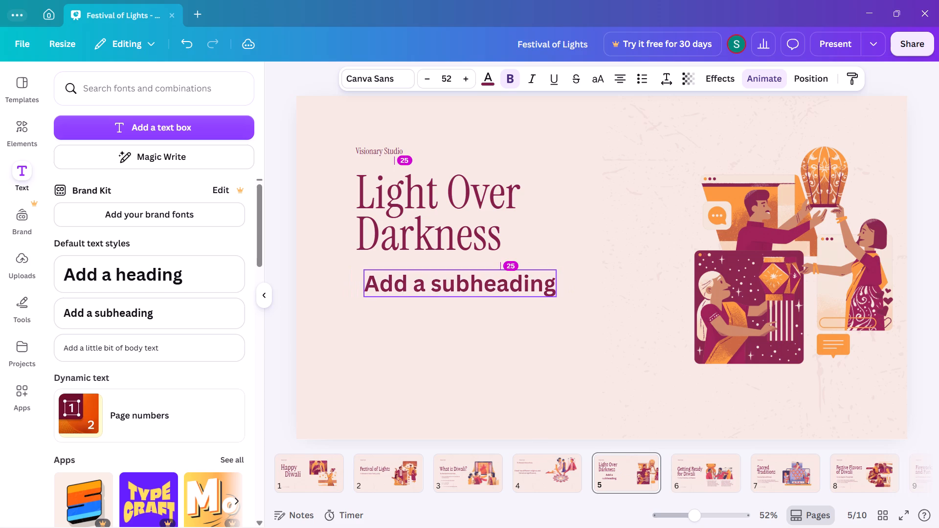
drag(473, 327, 465, 327)
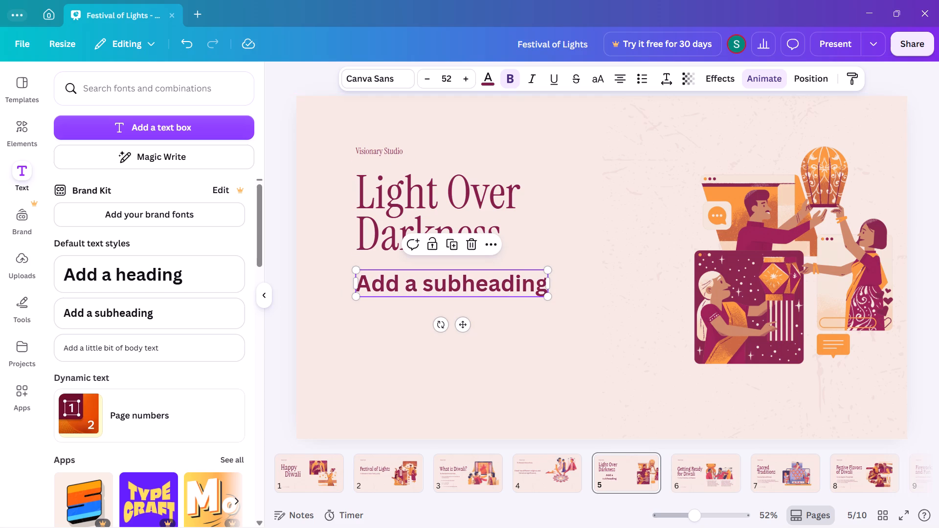
Replace the subheading's placeholder text with "Diwali symbolises :".
click(509, 283)
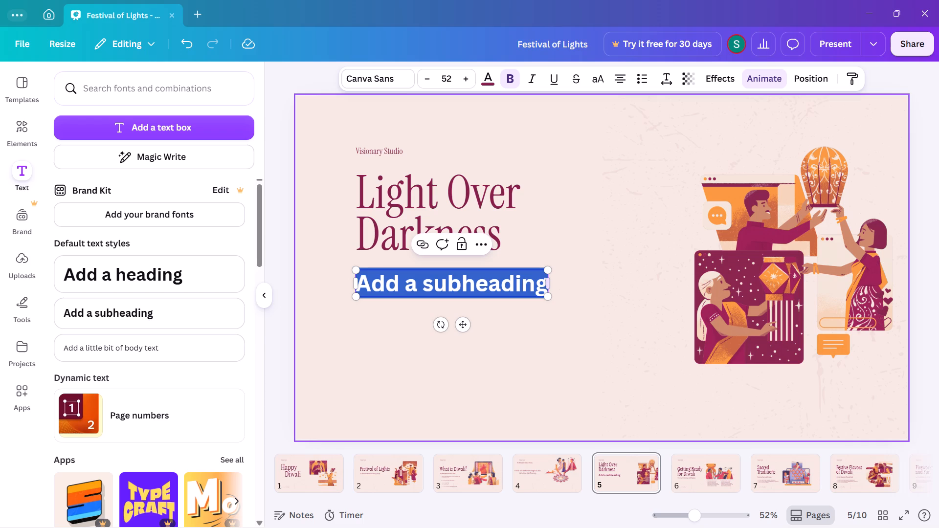
key(BackSpace)
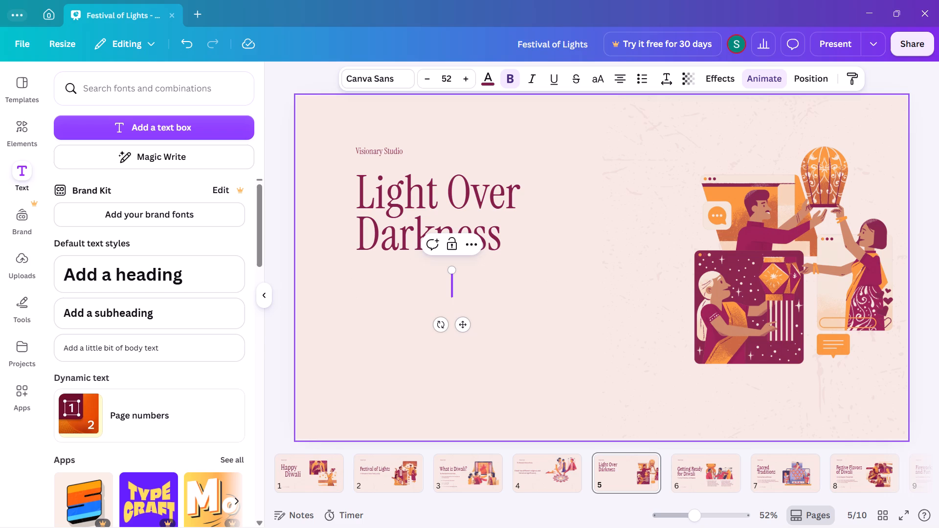
key(shift+d)
text(iwali symbolises)
key(space)
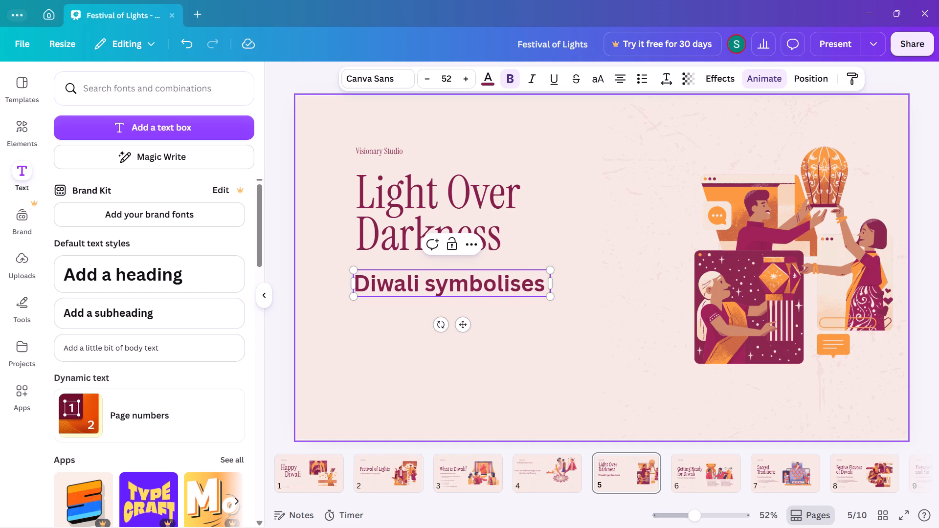
key(BackSpace)
key(space)
key(shift+colon)
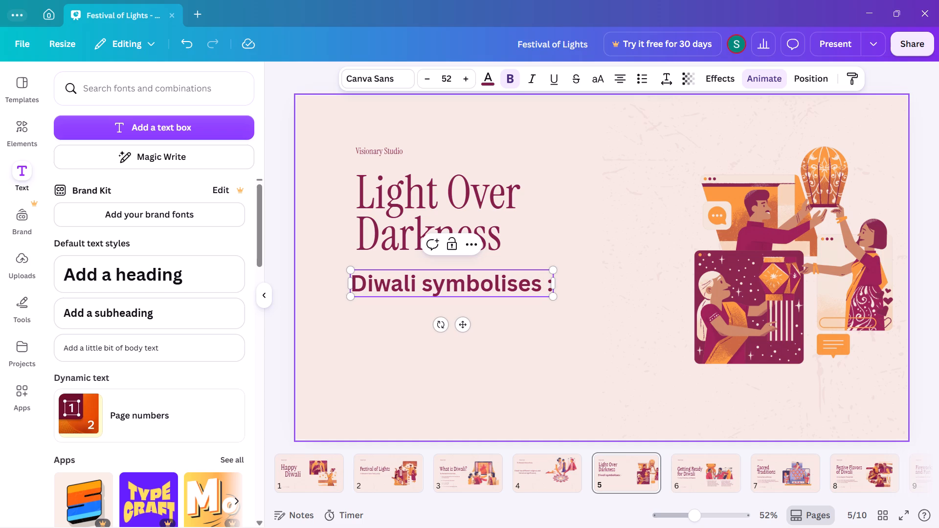
click(383, 315)
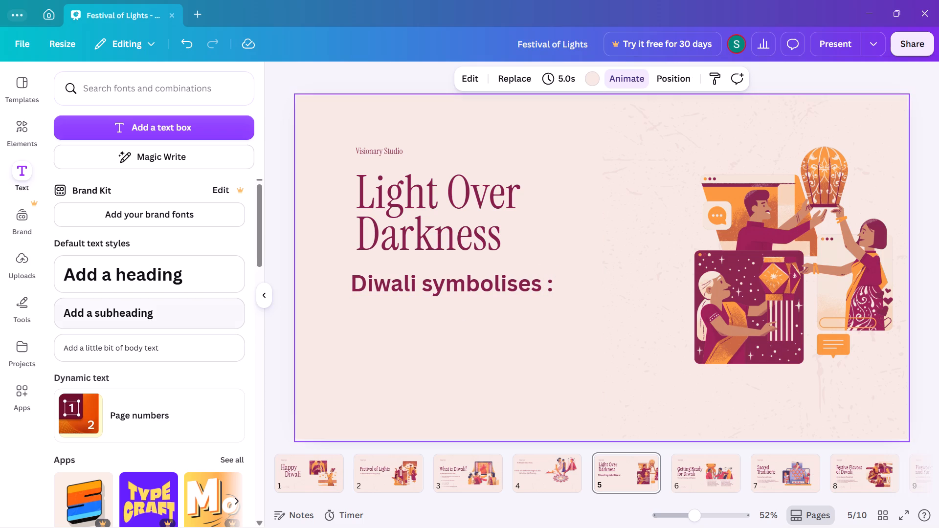
Add a body text box beneath "Diwali symbolises :" and align both text boxes with the heading's left edge.
click(150, 343)
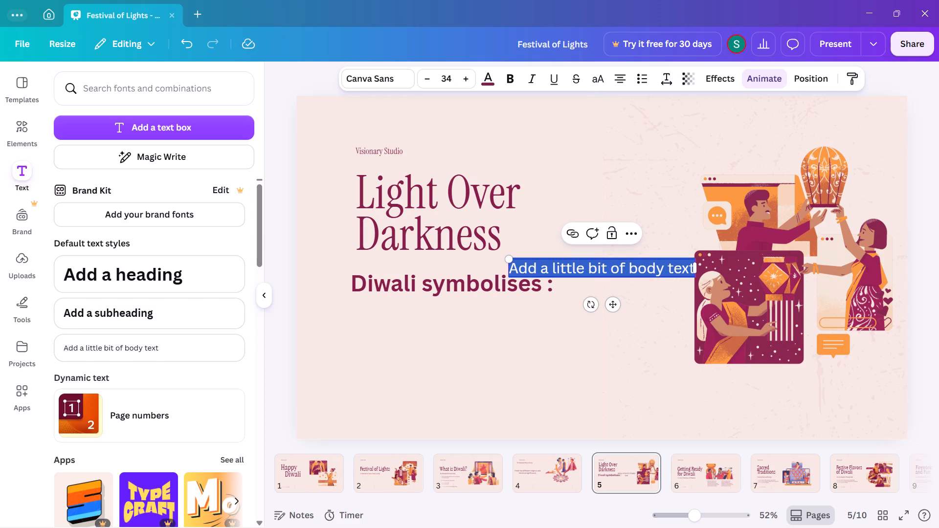
drag(611, 269, 600, 303)
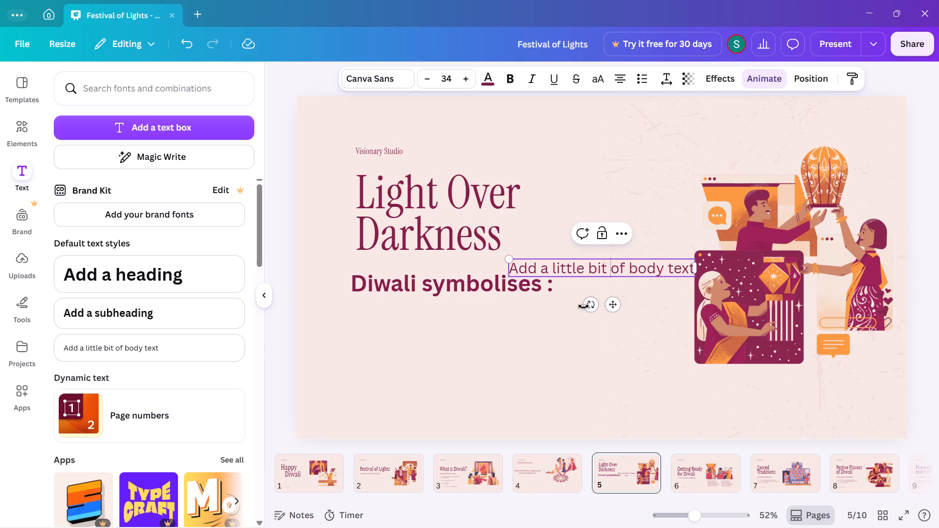
drag(615, 307, 578, 348)
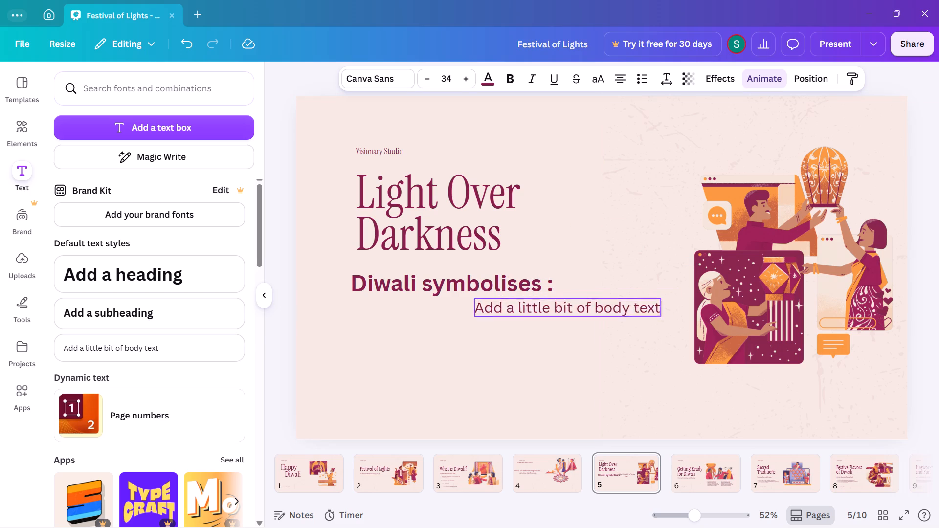
drag(578, 348, 464, 359)
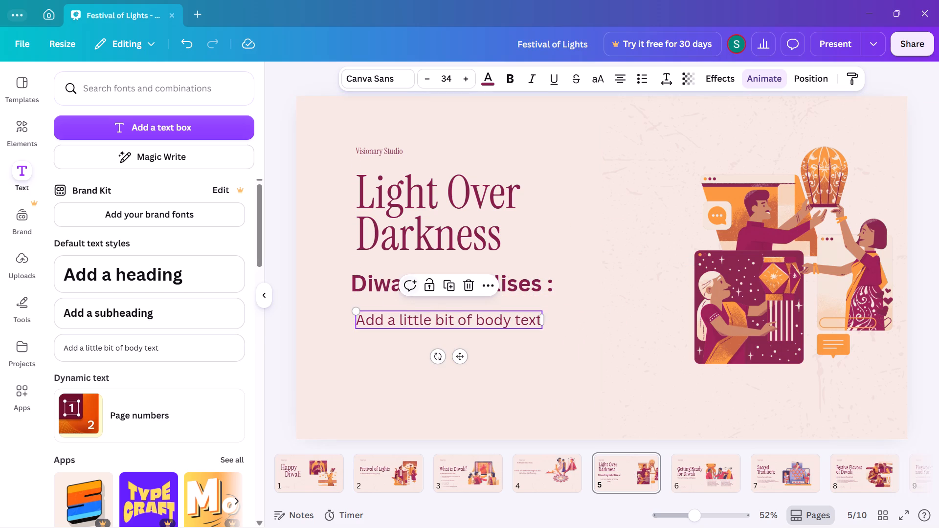
drag(527, 288, 533, 289)
drag(487, 323, 493, 326)
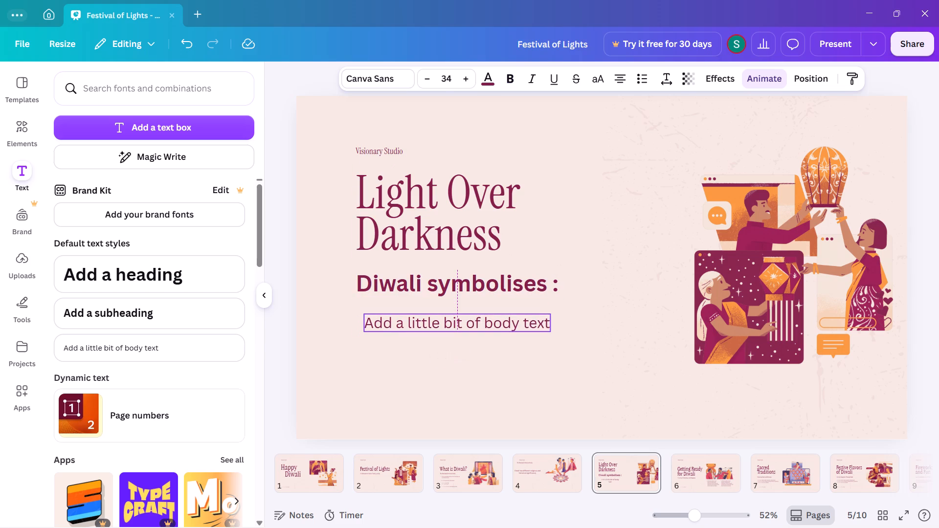
drag(493, 326, 487, 329)
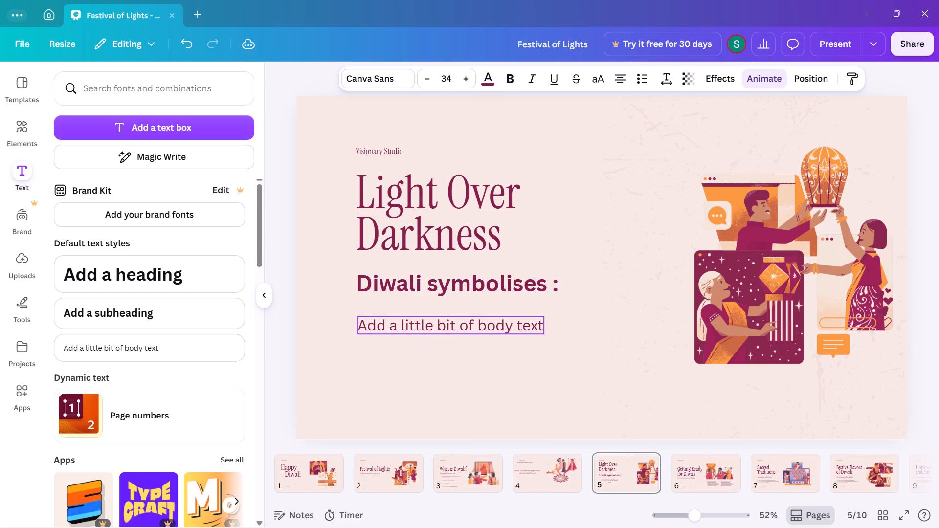
drag(487, 329, 490, 329)
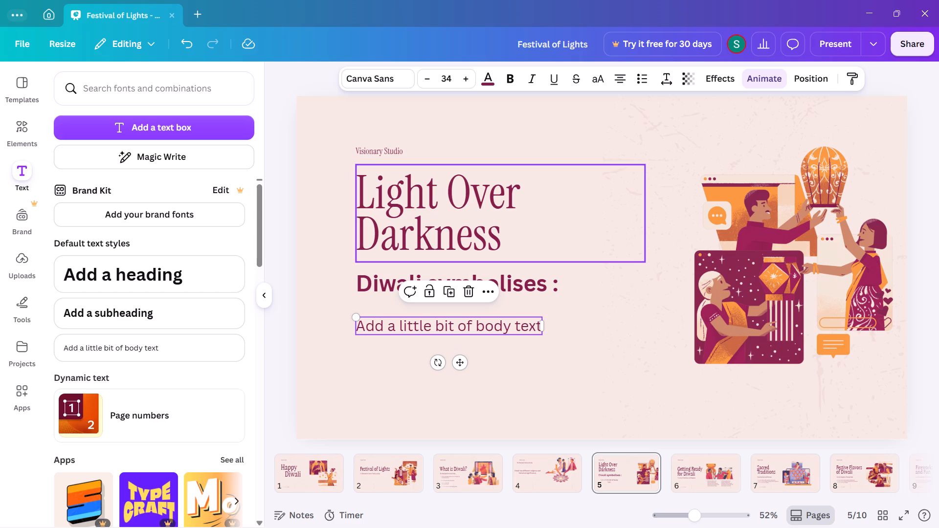
Clear the placeholder text from the body text box beneath "Diwali symbolises :".
click(534, 328)
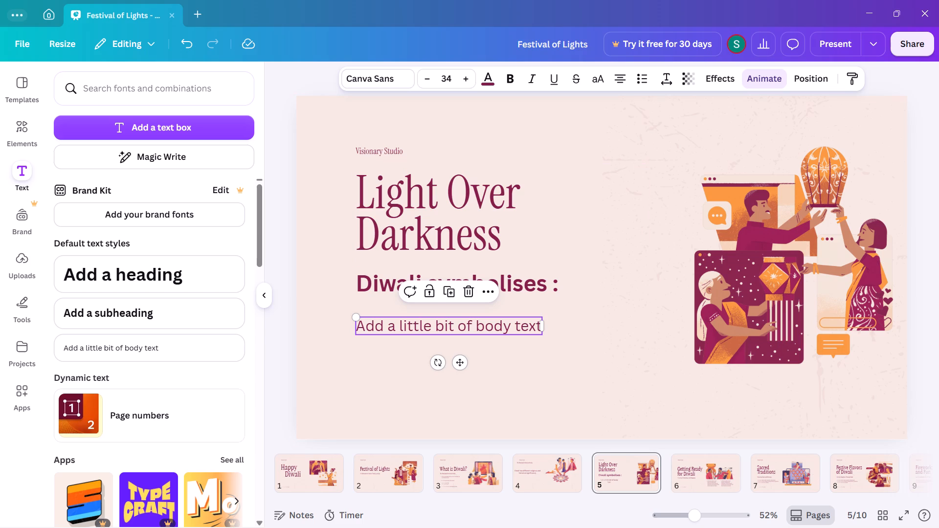
key(BackSpace)
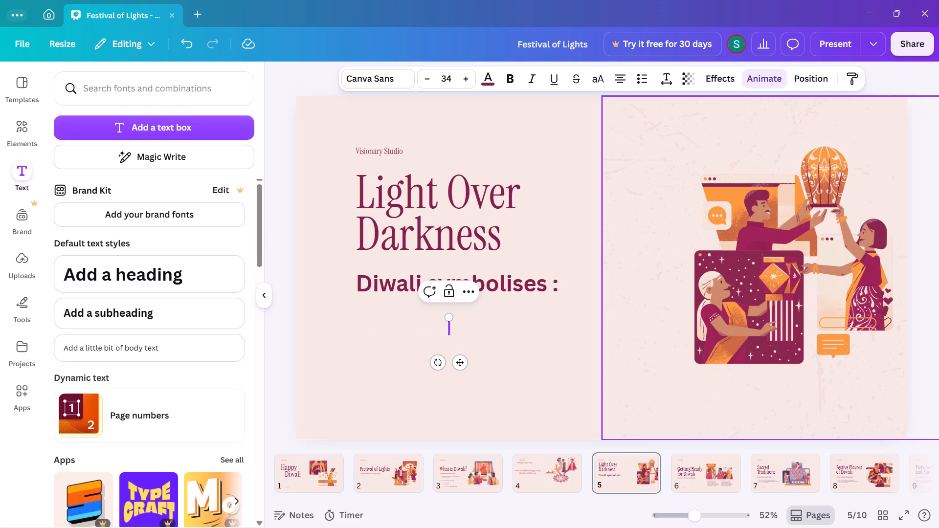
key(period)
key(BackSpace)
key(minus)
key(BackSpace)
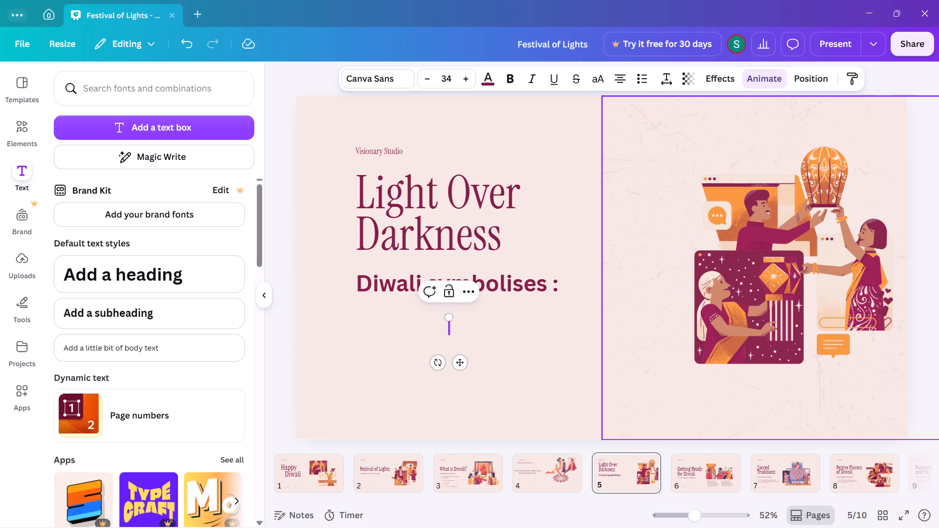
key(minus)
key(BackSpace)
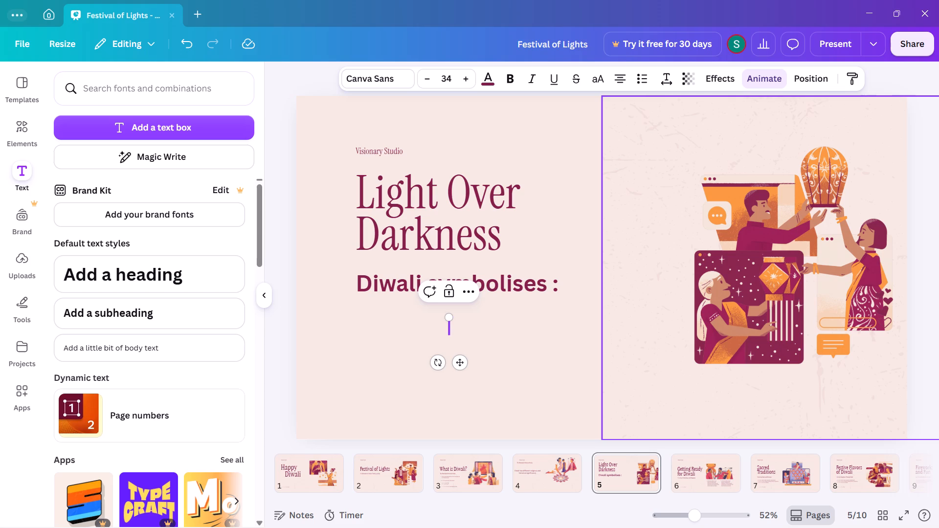
Start a bulleted list in the emptied body text box with the first item "Light over darkness".
key(shift+asterisk)
key(space)
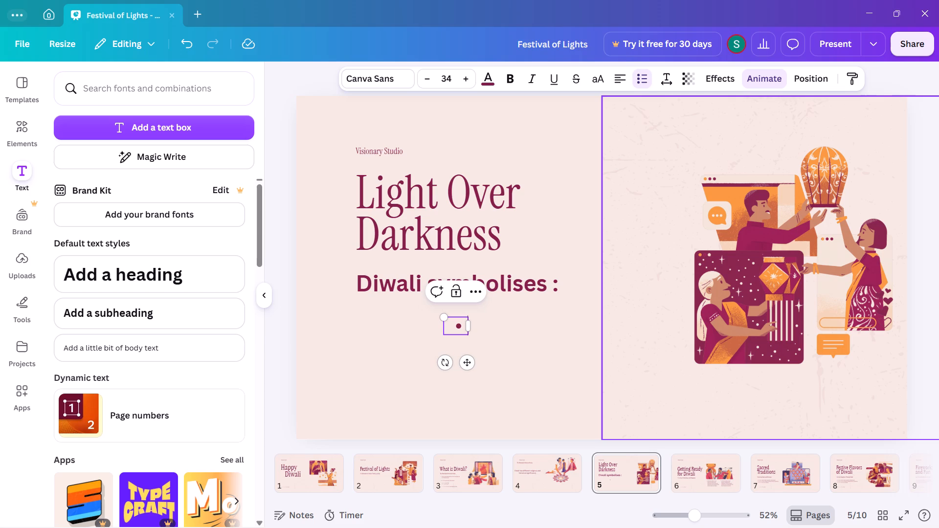
text(Li)
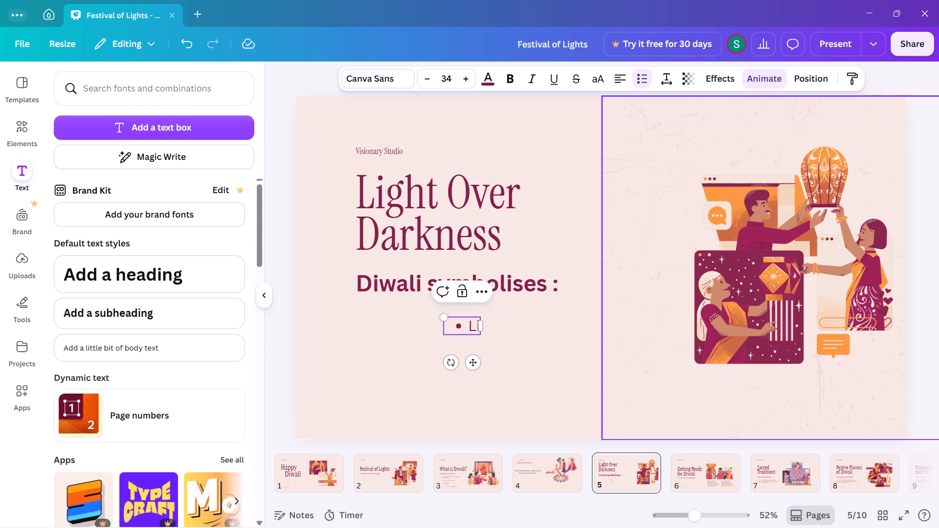
text(ght)
key(space)
key(o)
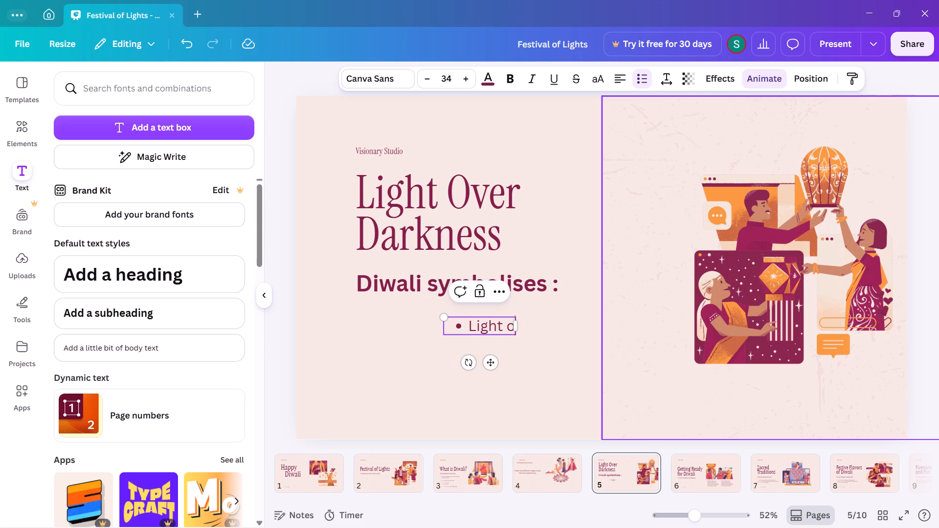
text(ver)
key(space)
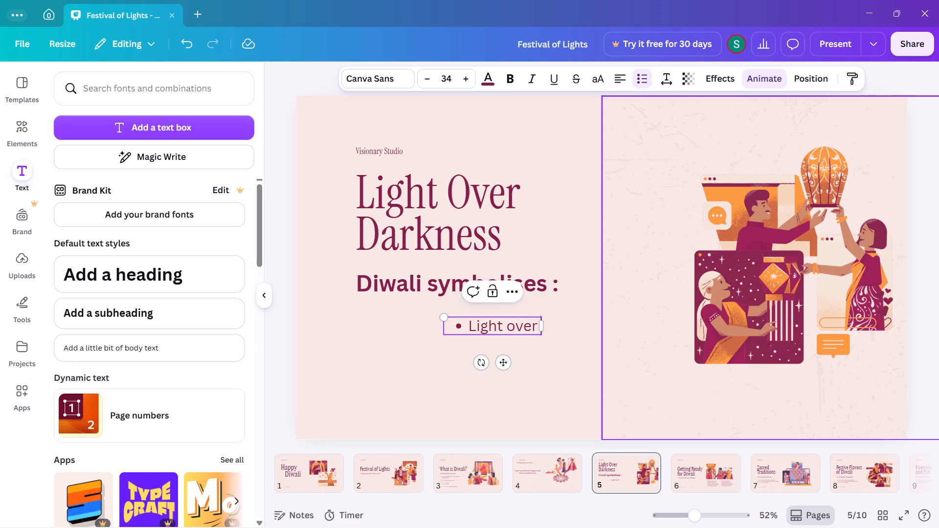
text(dar)
text(kness)
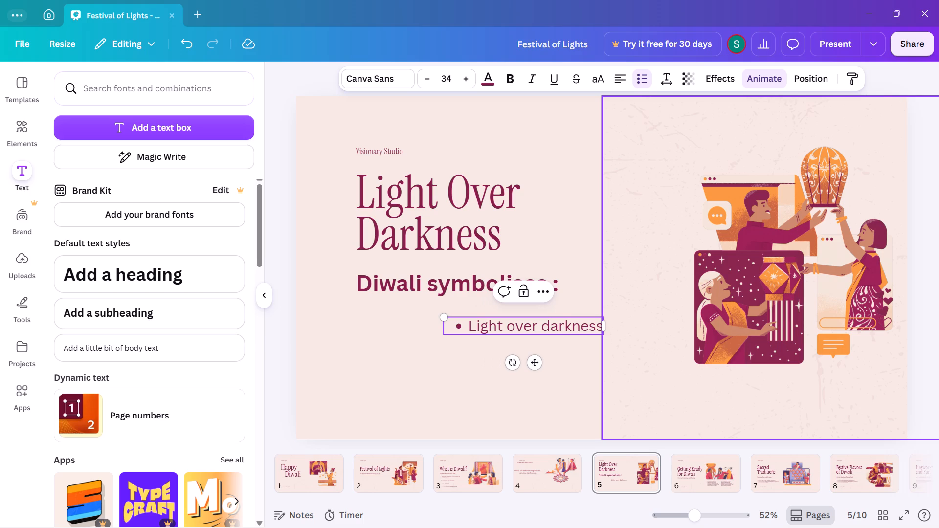
Move the bulleted text box beneath "Diwali symbolises :" and align it with the heading's left edge.
drag(521, 326, 505, 323)
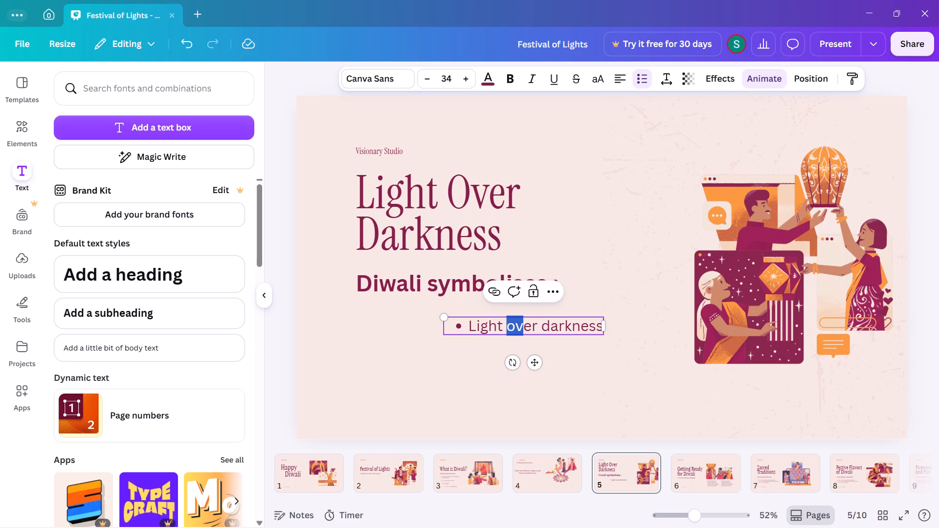
drag(535, 365, 455, 360)
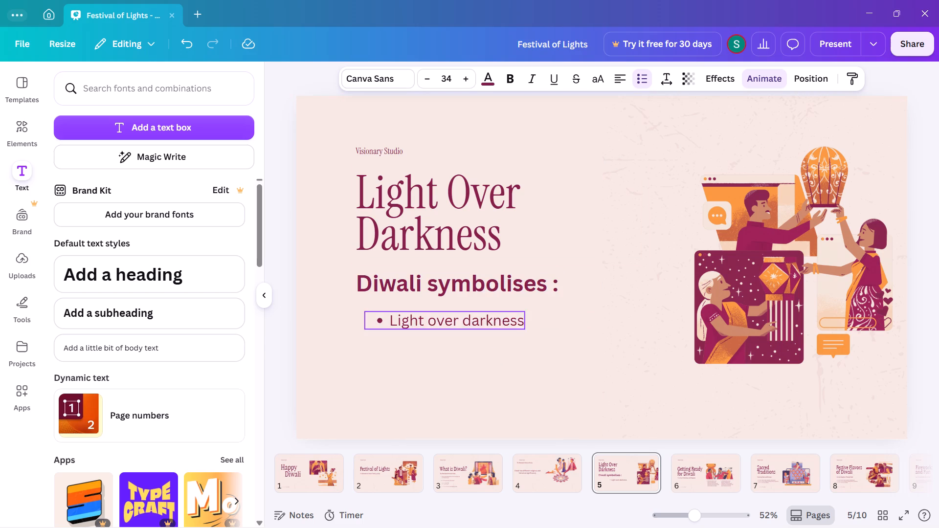
drag(455, 360, 449, 363)
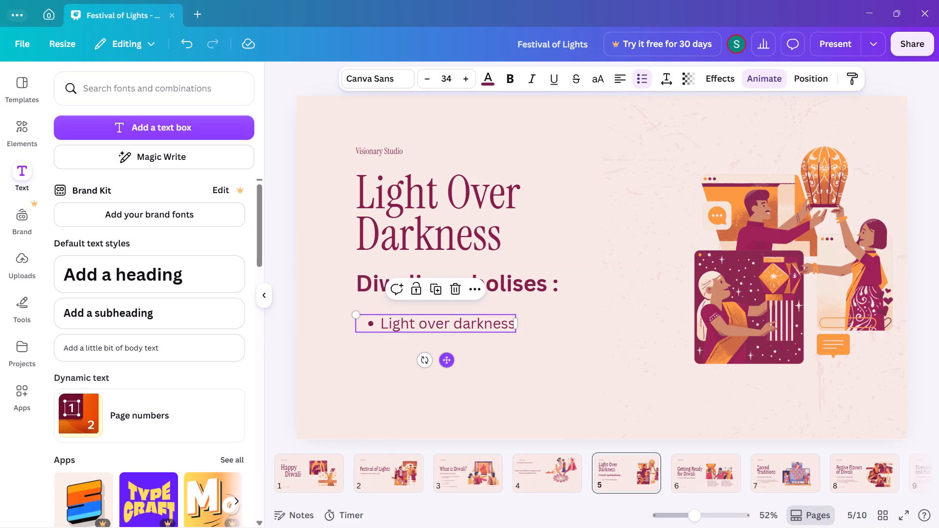
click(446, 363)
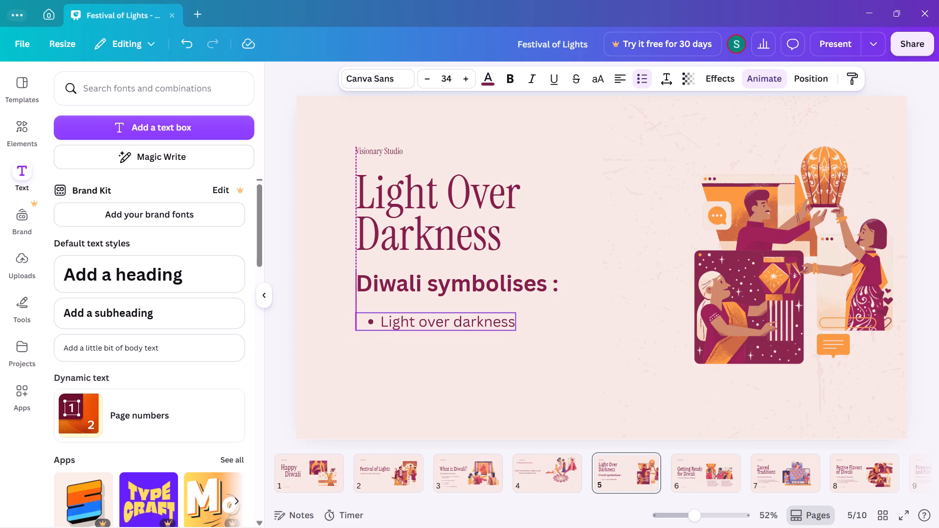
Add a second bullet reading "Good over evil" below "Light over darkness".
click(510, 321)
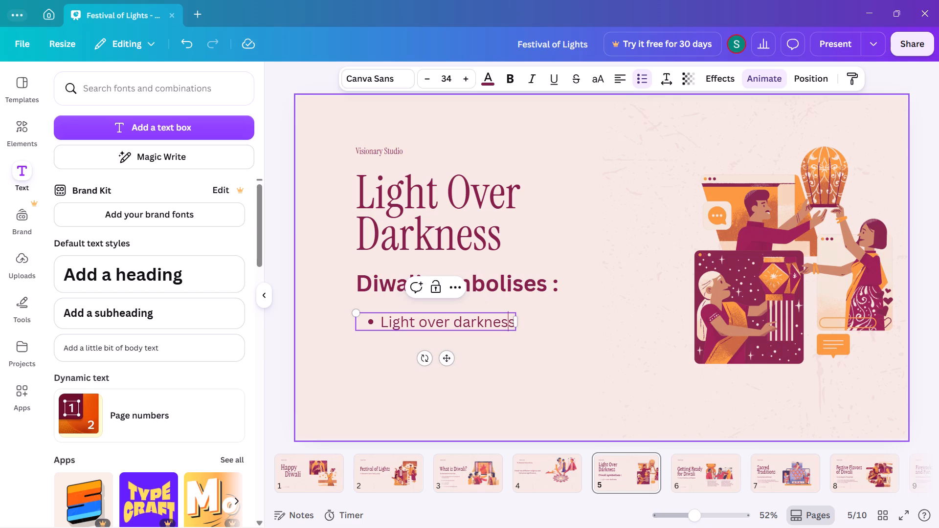
key(Right)
key(Return)
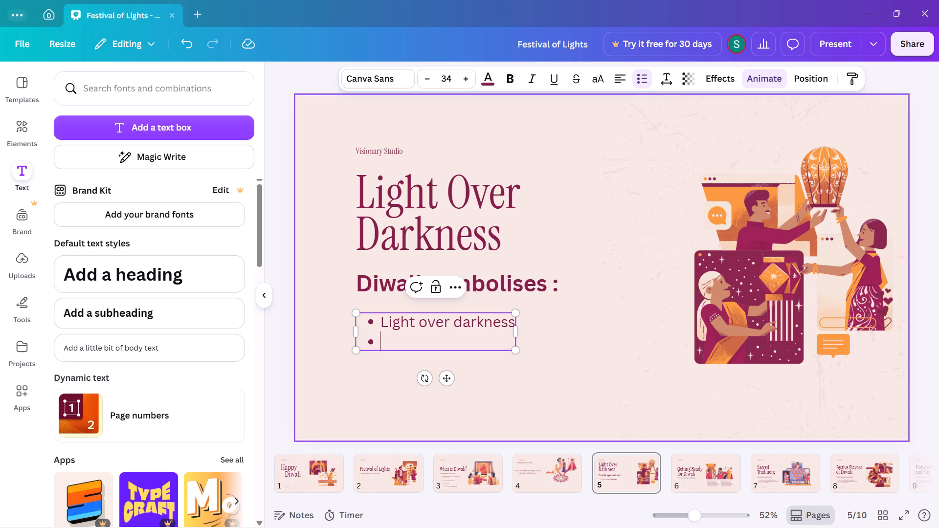
text(Good)
key(space)
key(o)
text(ver)
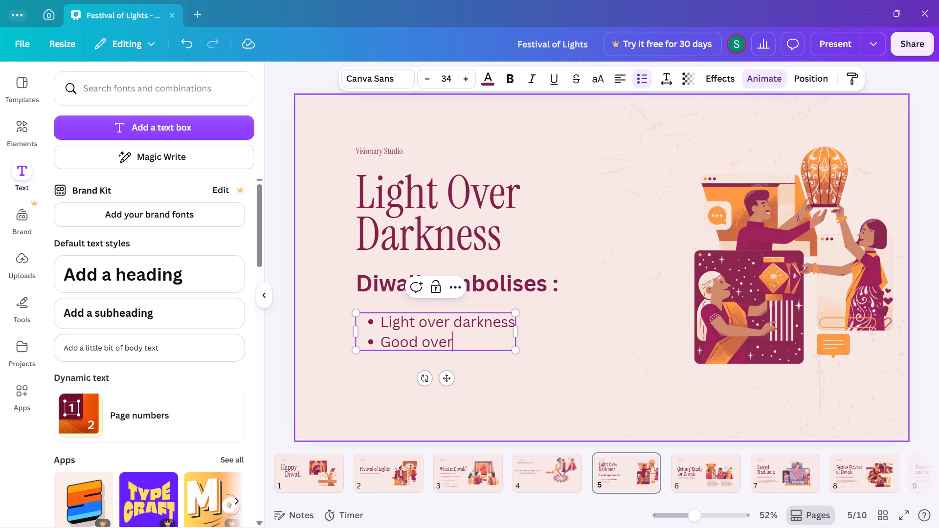
key(space)
text(e)
text(vil)
Add a third bullet reading "Knowledge over ignorance." to the list.
key(Return)
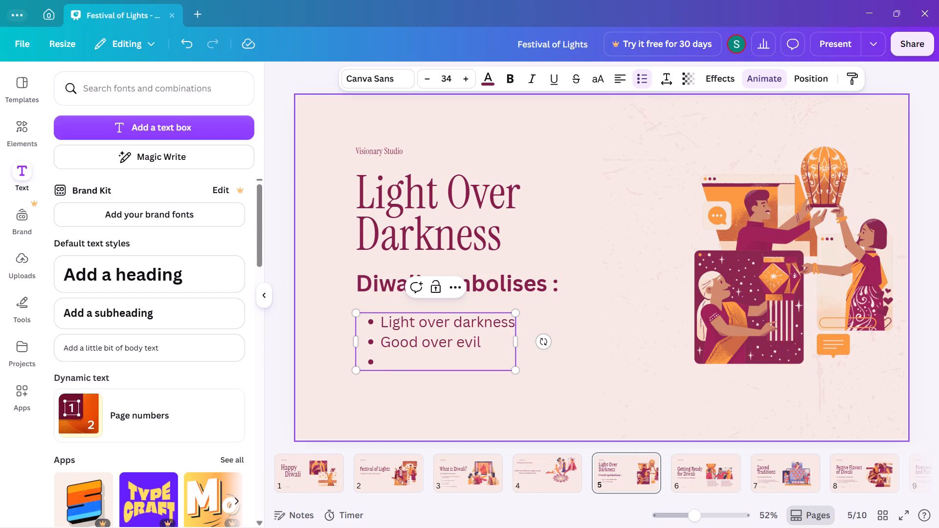
text(Kno)
text(wl)
text(edge)
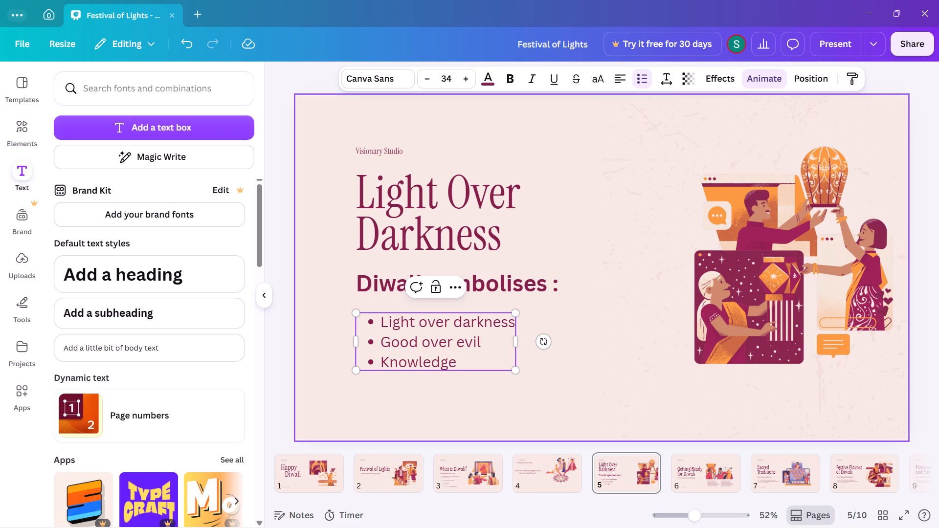
key(space)
text(over)
key(space)
key(i)
text(gno)
key(r)
text(ance)
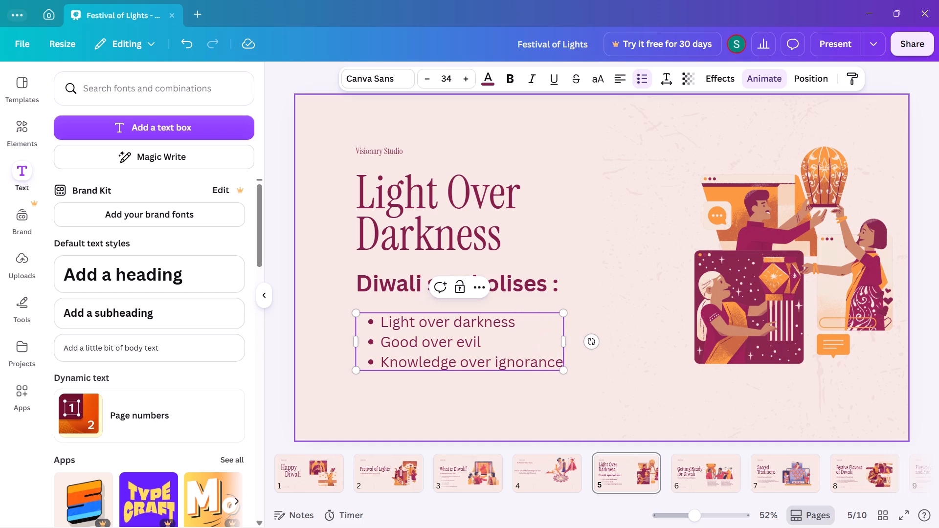
key(period)
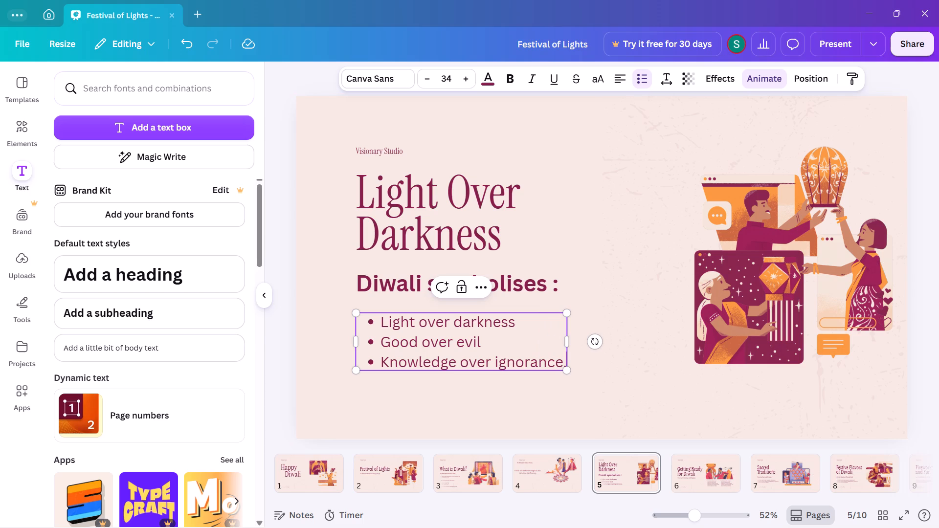
Add a full stop to the end of the "Good over evil" and "Light over darkness" bullets.
click(485, 340)
key(period)
click(516, 322)
key(period)
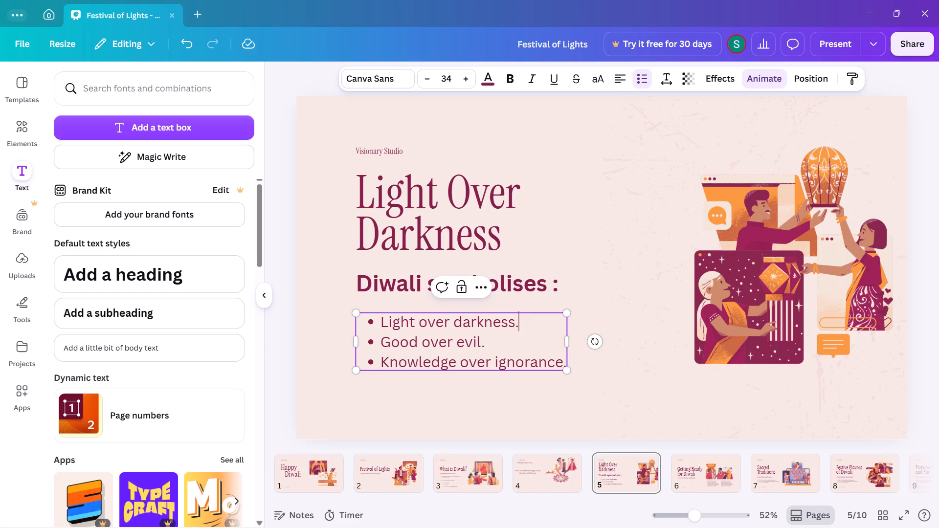
Add a fourth bullet reading "Hope over negativity." below "Knowledge over ignorance.".
click(566, 363)
key(Return)
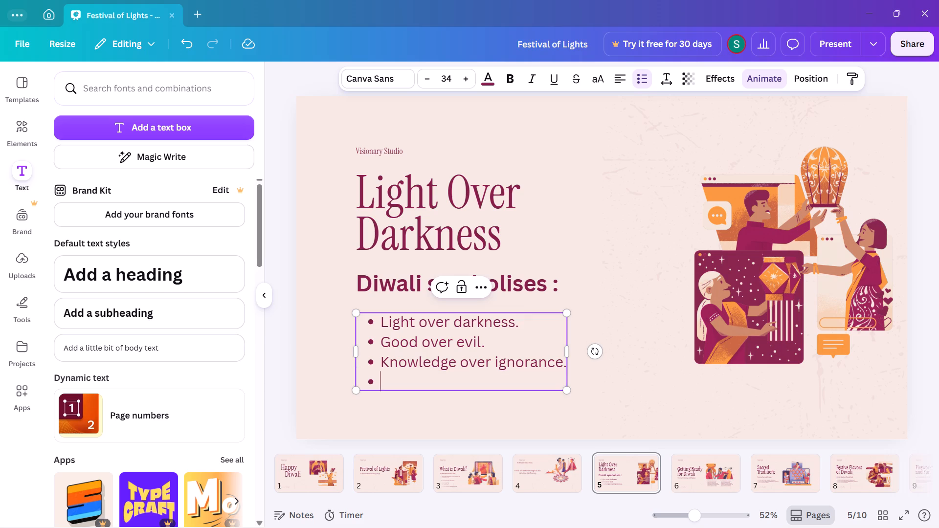
text(ho)
key(BackSpace)
key(BackSpace)
key(shift+h)
key(o)
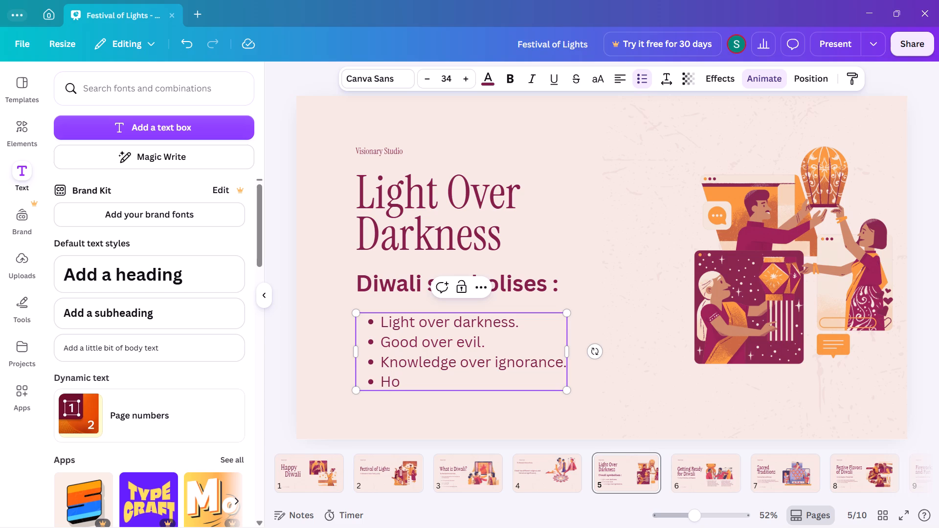
text(pe)
key(space)
text(over)
key(space)
text(nega)
text(tivity)
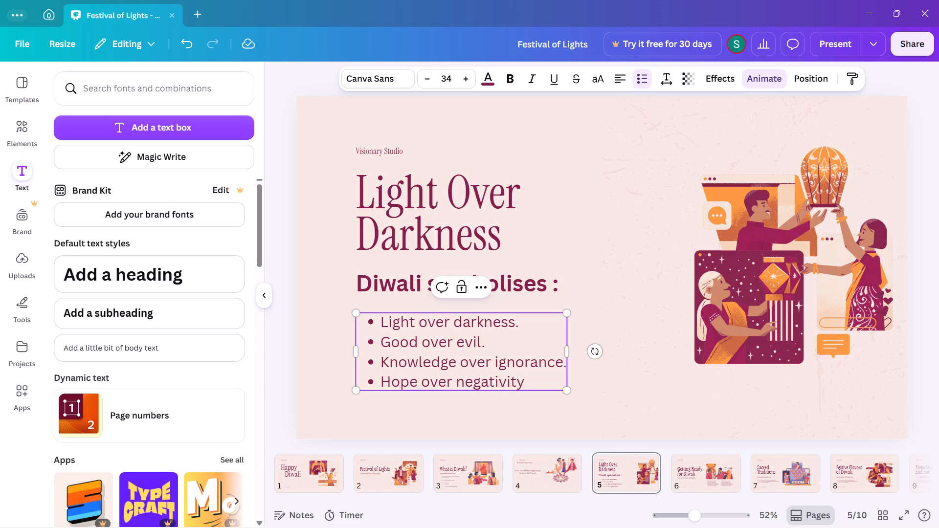
key(period)
Add a fifth bullet reading "Prosperity and happiness." at the end of the list.
key(Return)
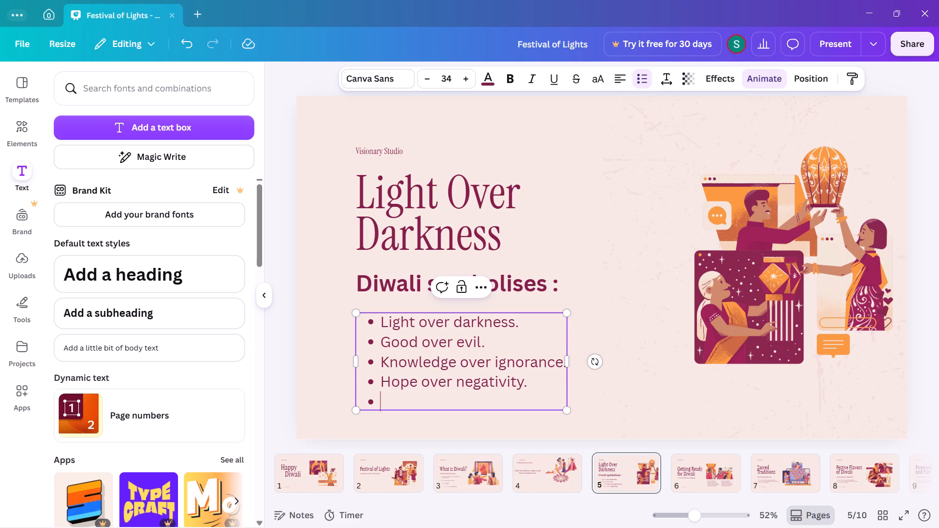
text(Pros)
text(perity)
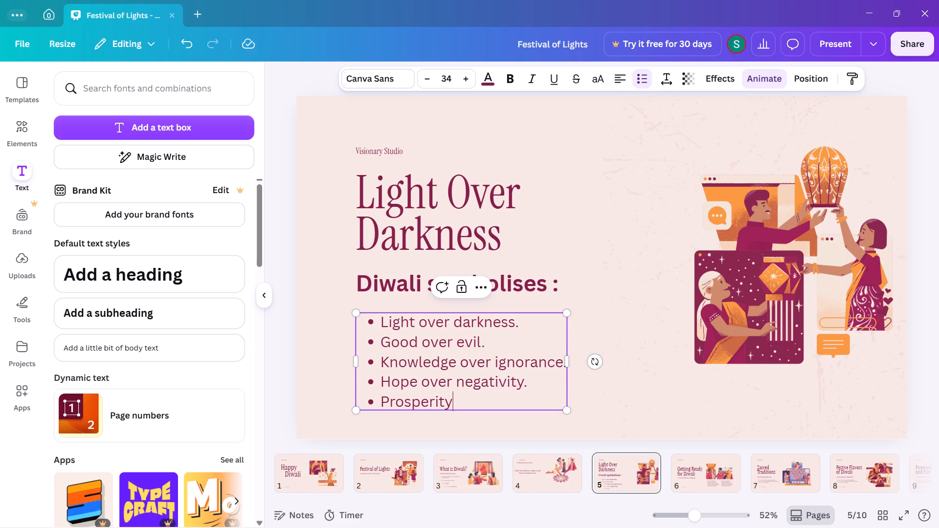
key(space)
text(and)
key(space)
text(happiness)
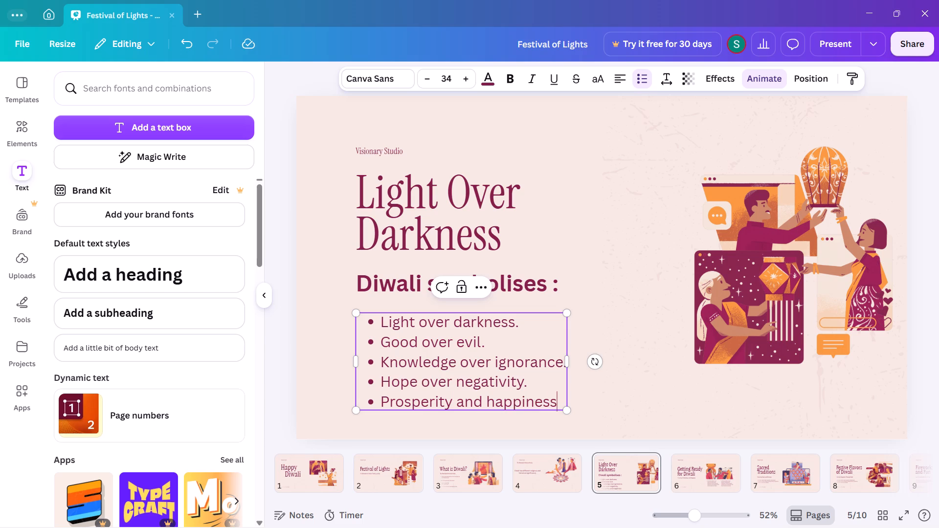
key(period)
Scale the bulleted text box down to a font size of about 31.9.
click(470, 406)
drag(566, 312, 565, 329)
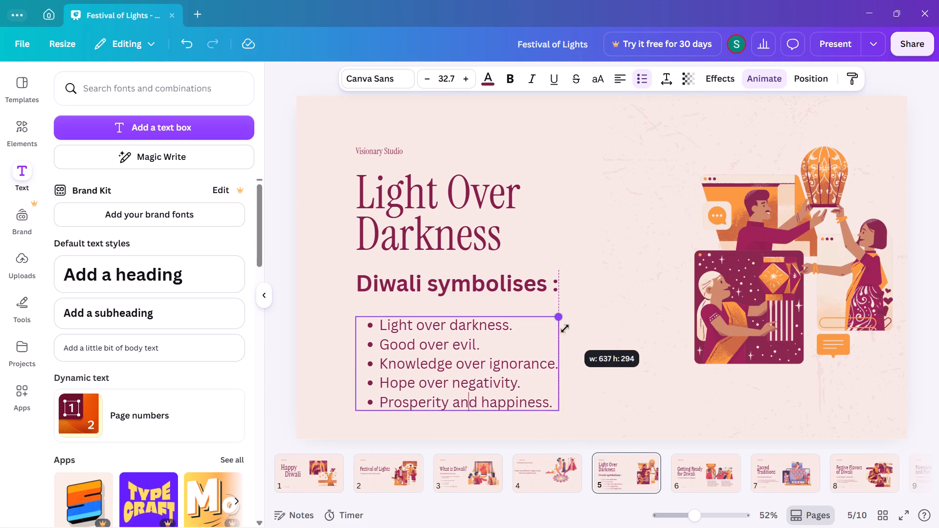
drag(565, 329, 560, 334)
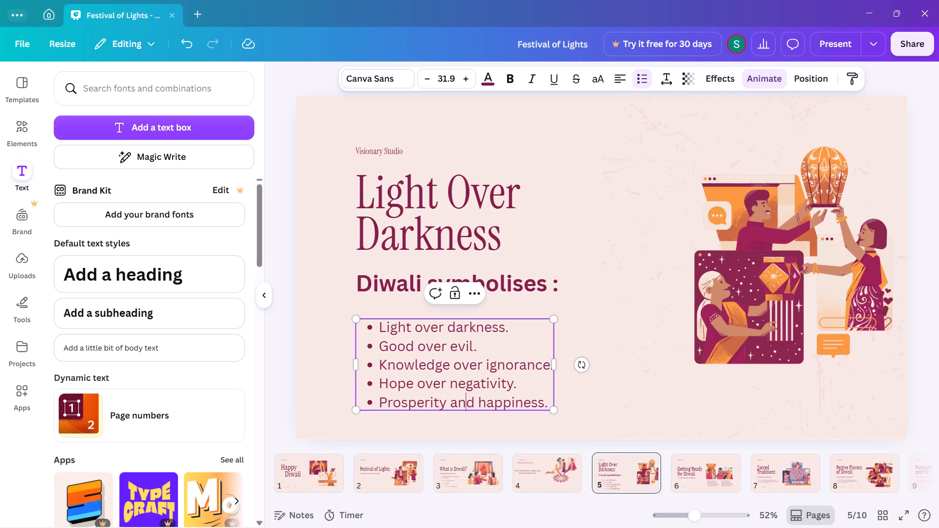
Move the bulleted list up beneath "Diwali symbolises :" with a 25 gap, keeping it aligned with the heading's left edge.
drag(521, 413, 516, 393)
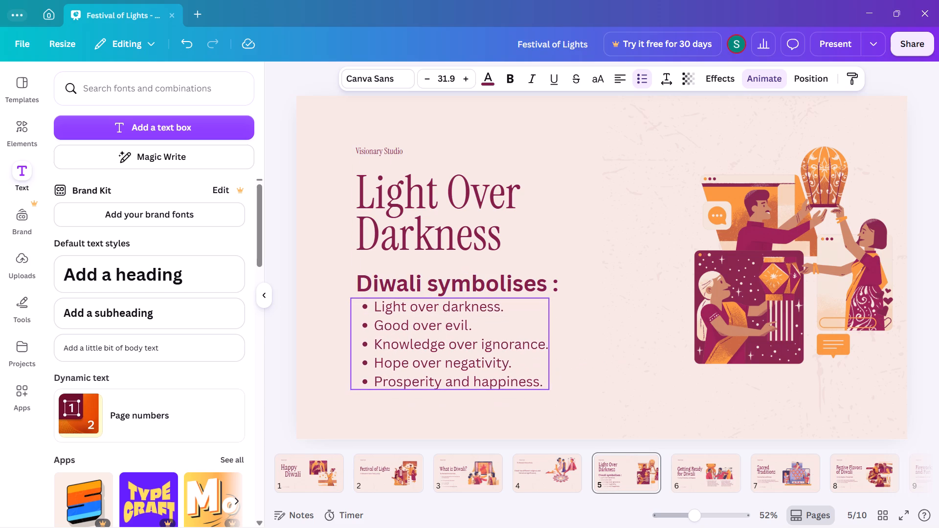
drag(516, 393, 521, 396)
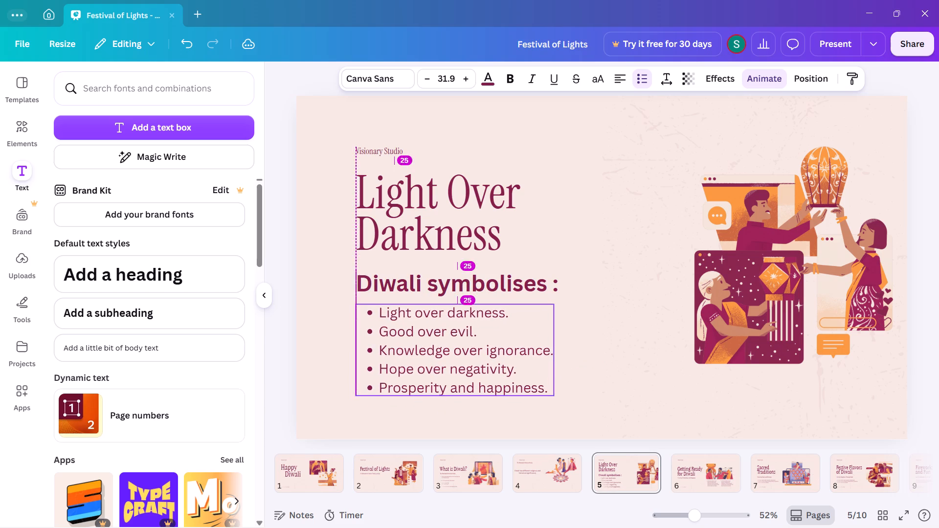
drag(521, 396, 521, 396)
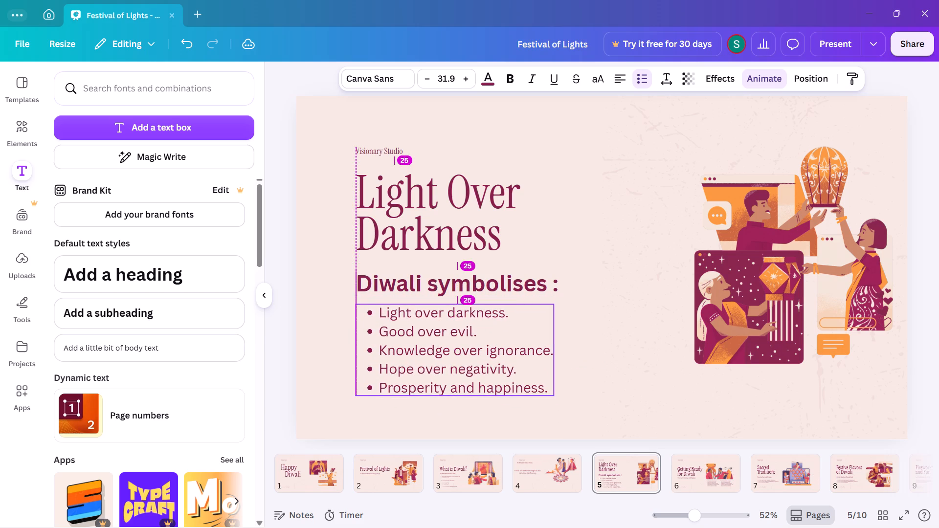
drag(521, 396, 520, 396)
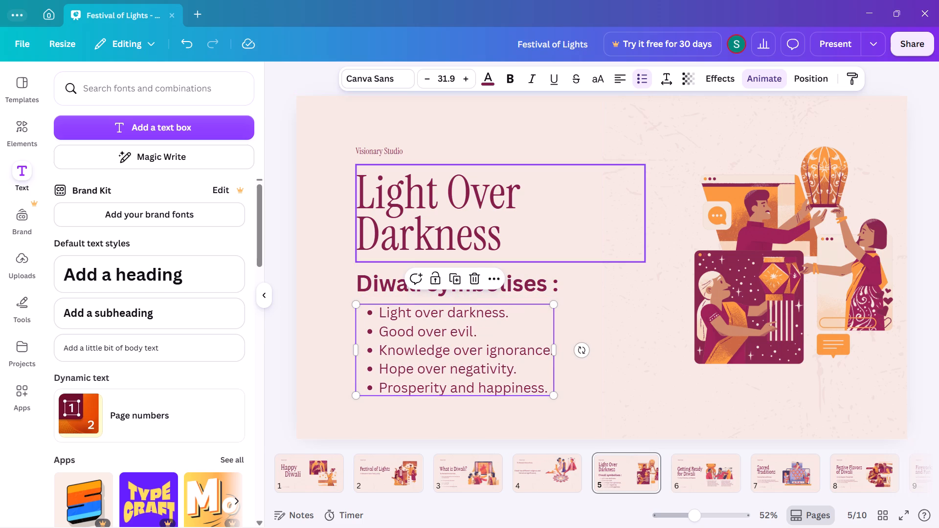
click(559, 133)
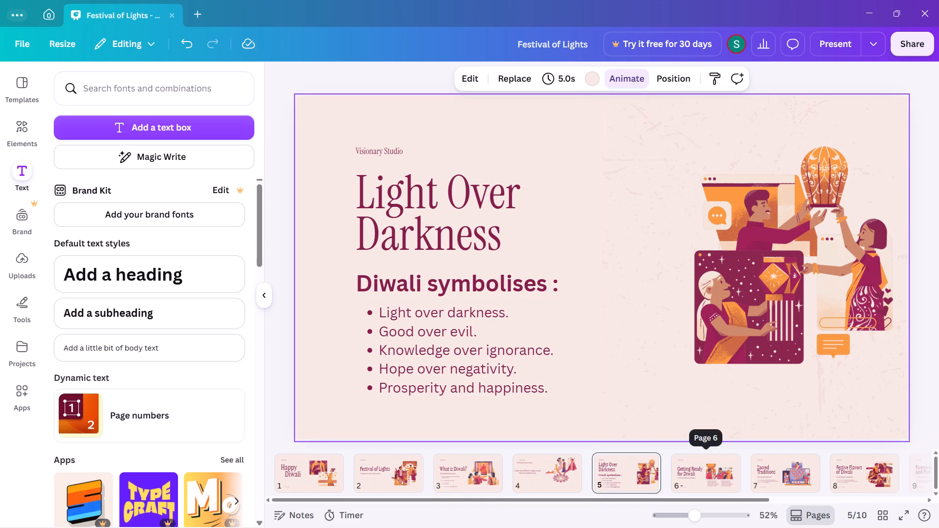
On page 6, select the lorem ipsum text in the first bulleted box beneath the illustration.
drag(691, 472, 690, 465)
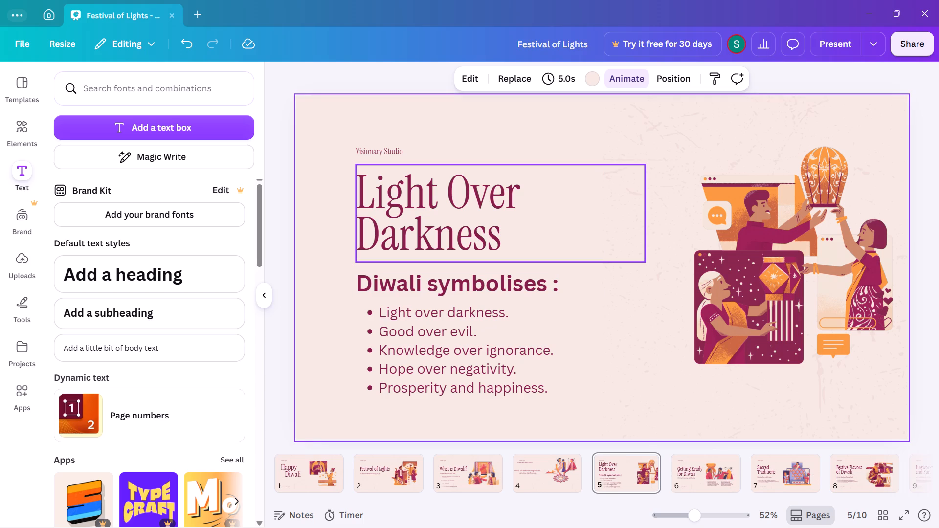
click(701, 473)
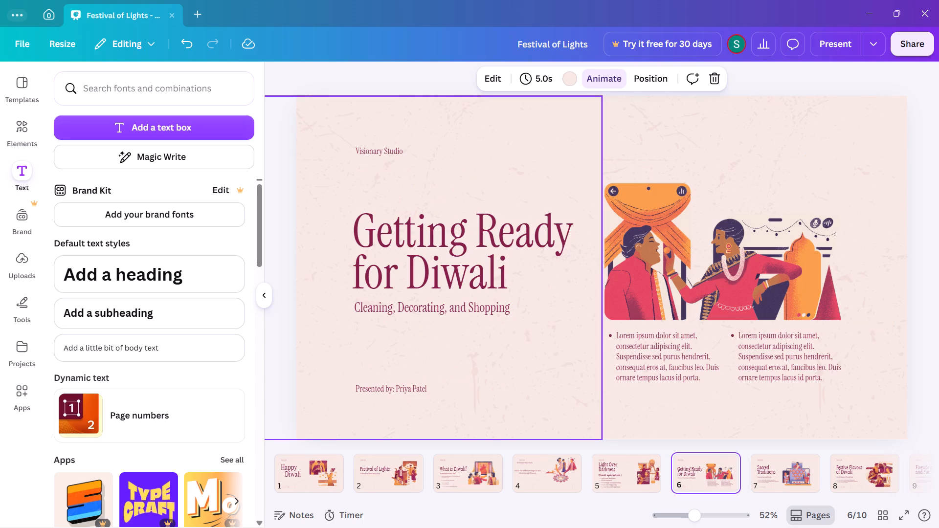
scroll(479, 349, down, 3)
scroll(479, 349, up, 4)
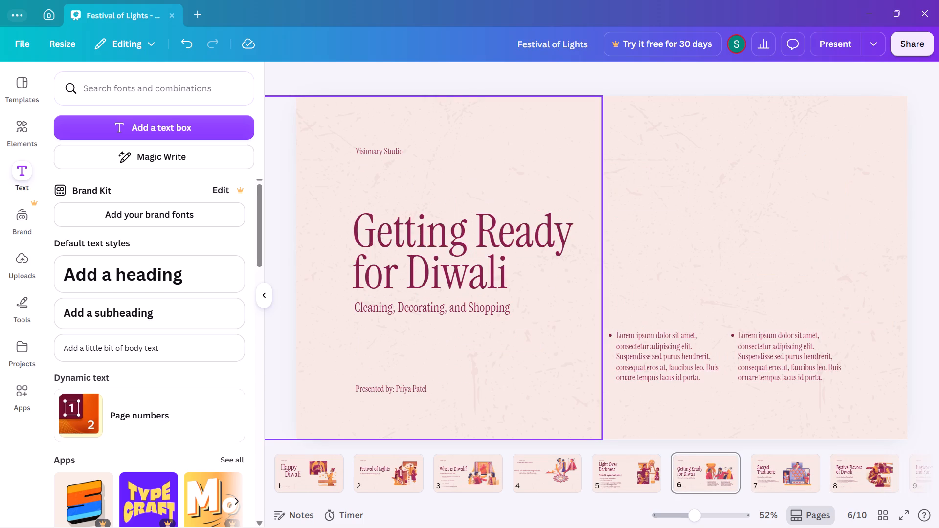
right_click(640, 361)
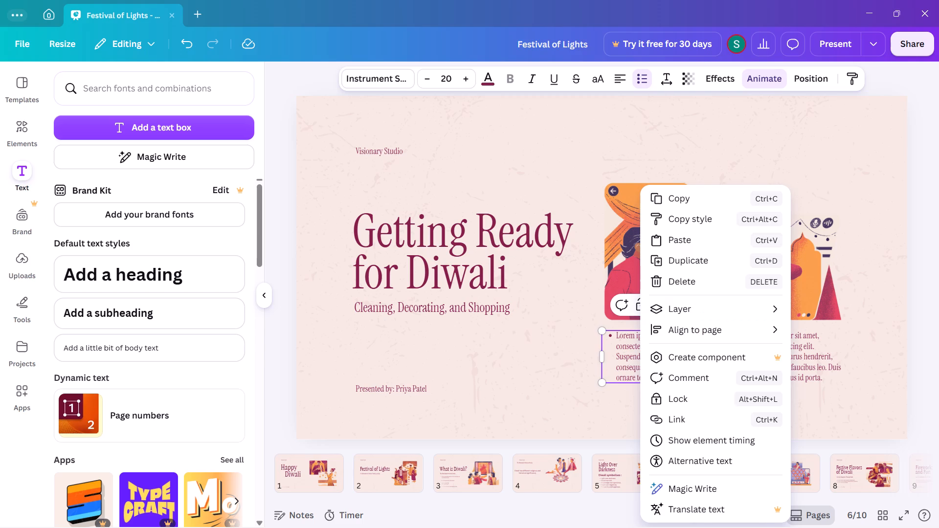
click(628, 356)
click(701, 377)
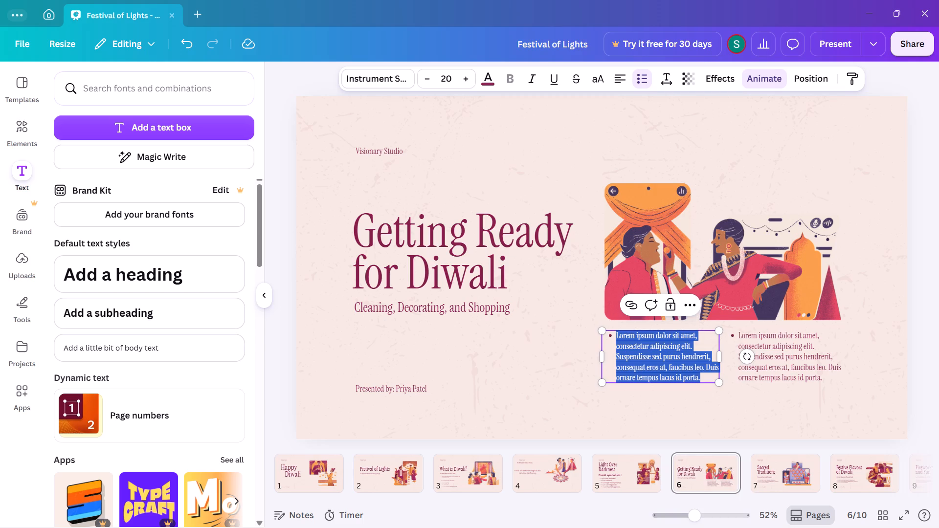
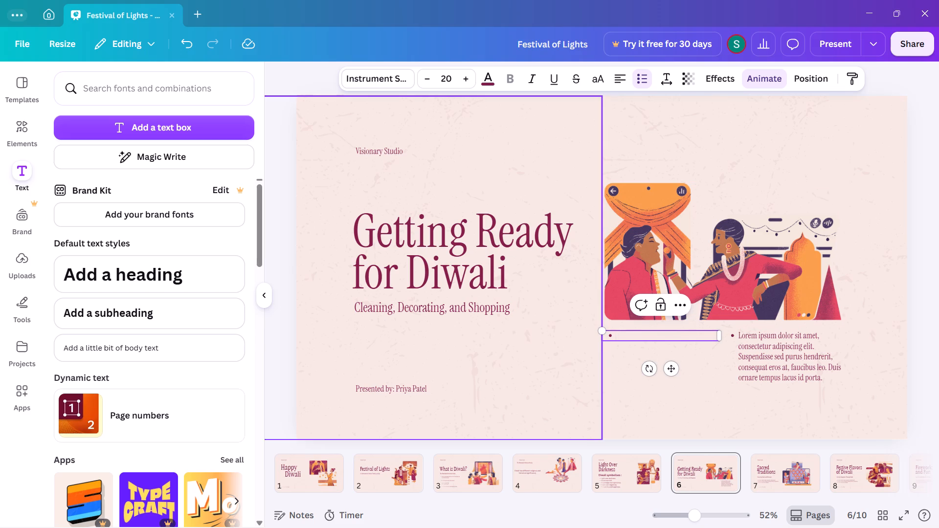
Replace the selected placeholder with the bullet text "the preparaton for diwali celebration starts week before Diwali.".
text(the)
key(space)
text(preparaton)
key(space)
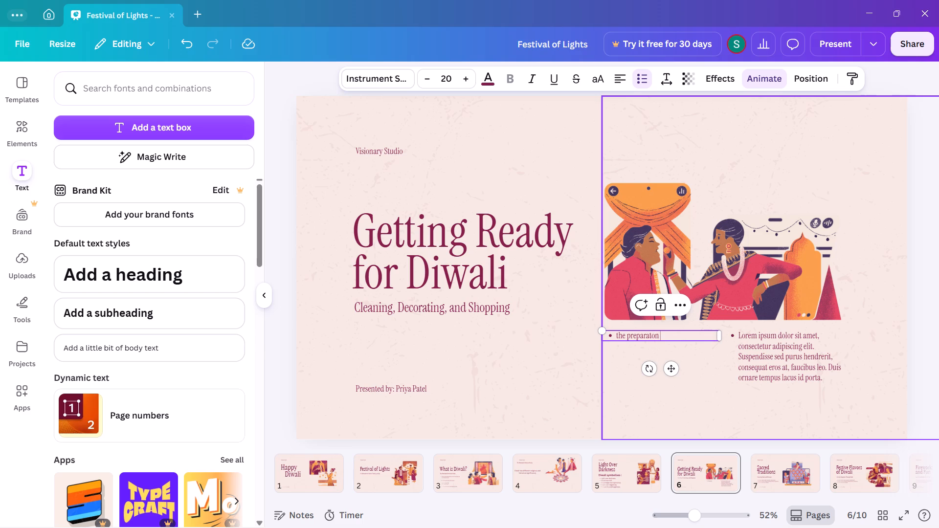
key(f)
text(or d)
text(iwa)
text(li cele)
text(bra)
text(tion)
key(space)
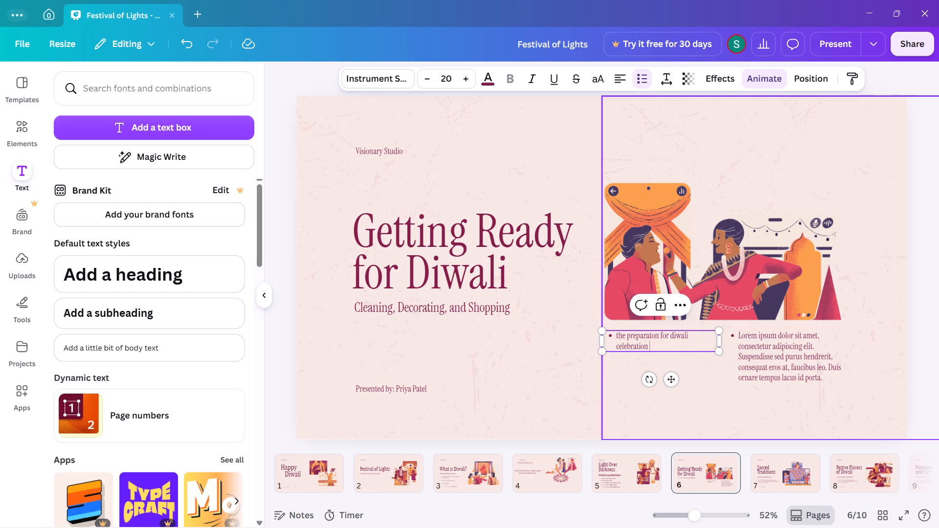
key(s)
text(tarts)
key(space)
text(week)
key(space)
text(be)
text(fore)
key(space)
text(Diwal)
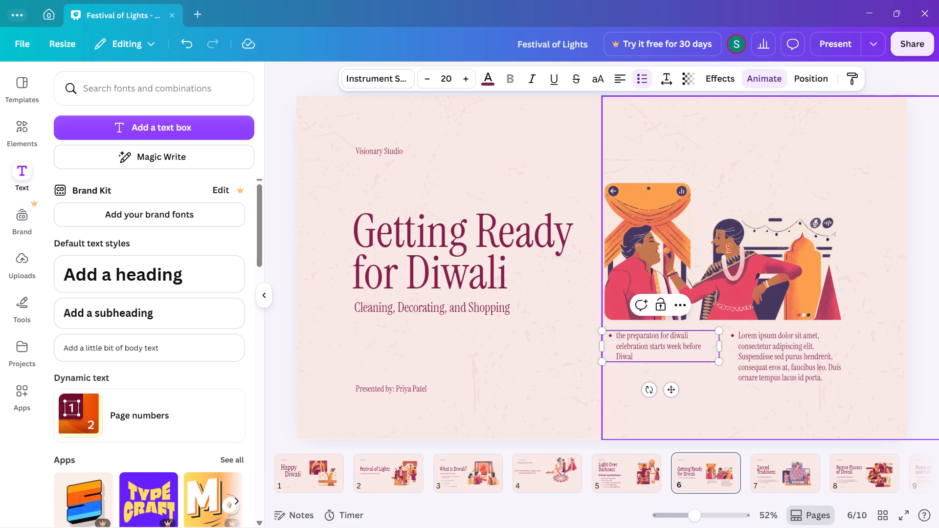
key(i)
key(period)
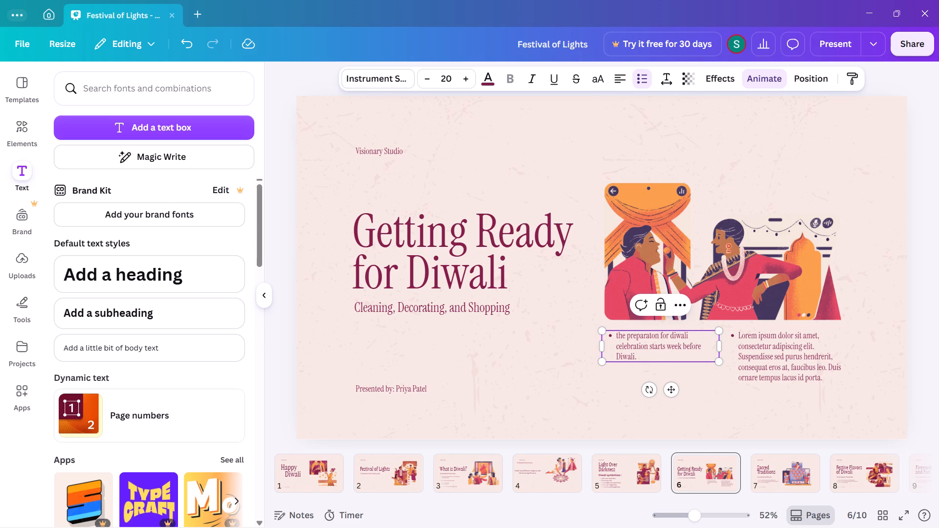
Capitalise the first letter of the first bullet so it begins with "The".
click(619, 337)
key(BackSpace)
key(shift+t)
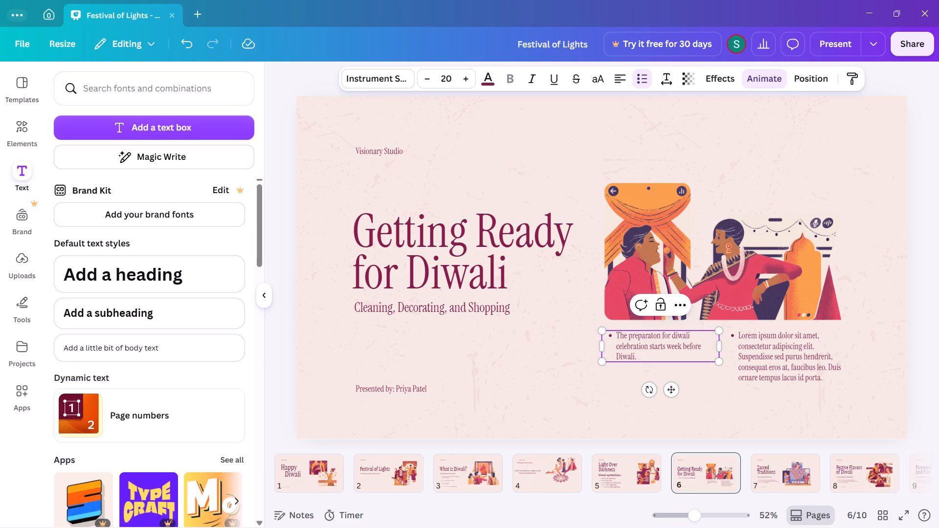
Replace the lorem ipsum text in the second bulleted box beneath the illustration with "people starts".
click(772, 360)
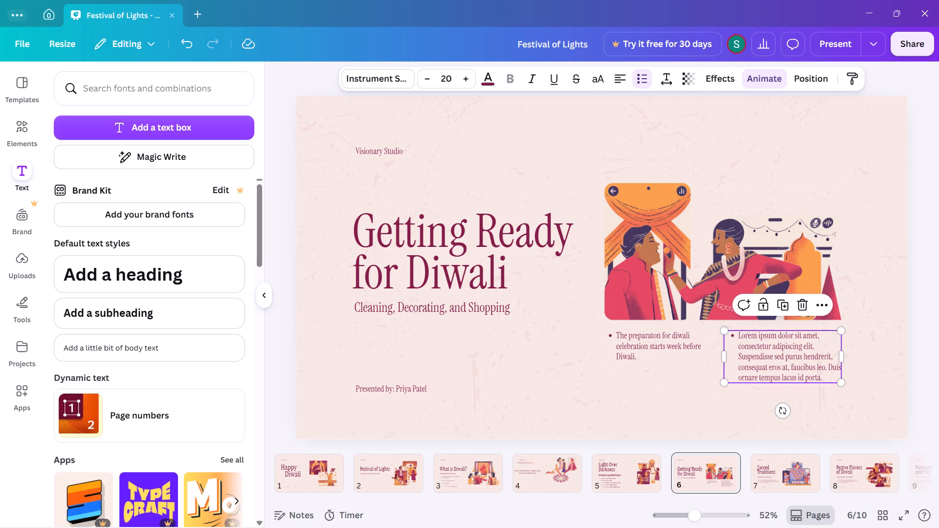
click(802, 358)
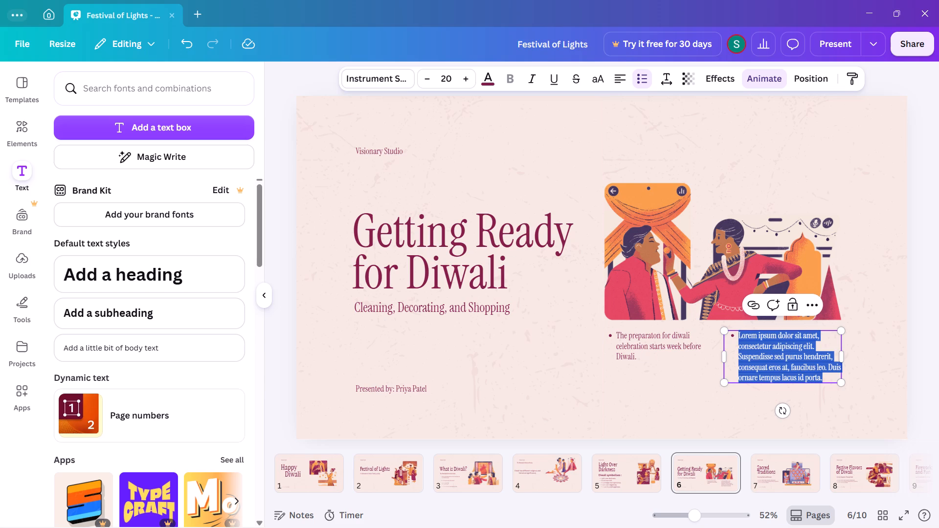
key(BackSpace)
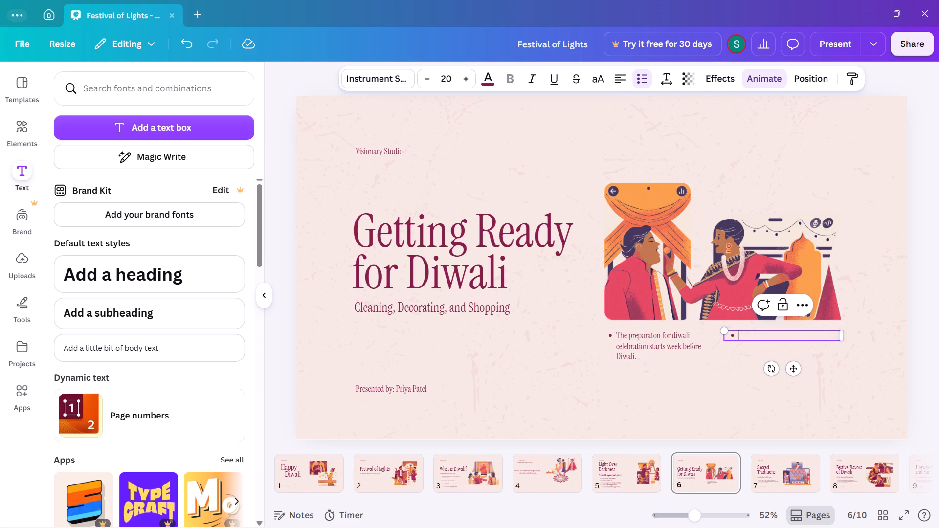
key(p)
text(eople star)
text(ts)
key(space)
Capitalise the first letter of the second bullet to read "People starts" and return to the end of the line.
key(Left)
key(Left)
key(Left)
key(Left)
key(Left)
key(Left)
key(Left)
key(Left)
key(Left)
key(Left)
key(Left)
key(Left)
key(Left)
key(BackSpace)
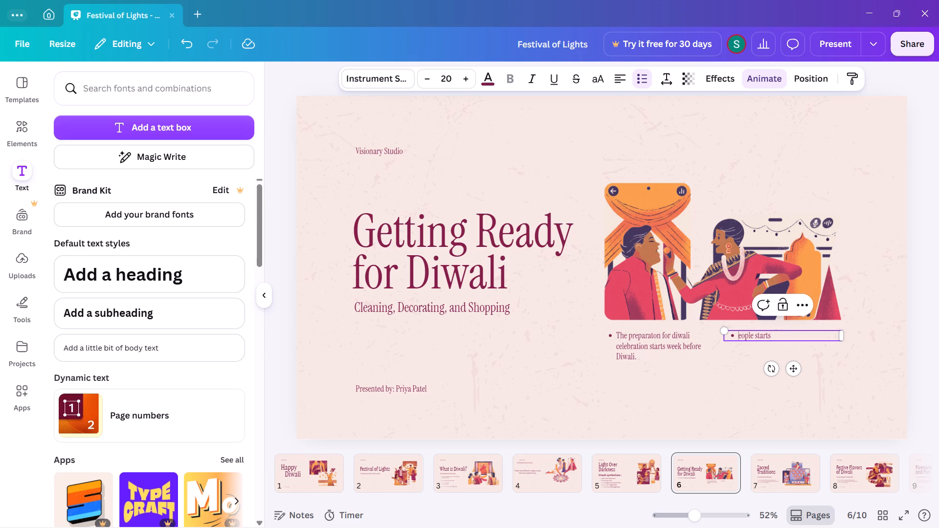
key(shift+p)
key(Right)
key(Right)
key(Right)
key(Right)
key(Right)
key(Right)
key(Right)
key(Right)
key(Right)
key(Right)
key(Right)
key(Right)
key(Right)
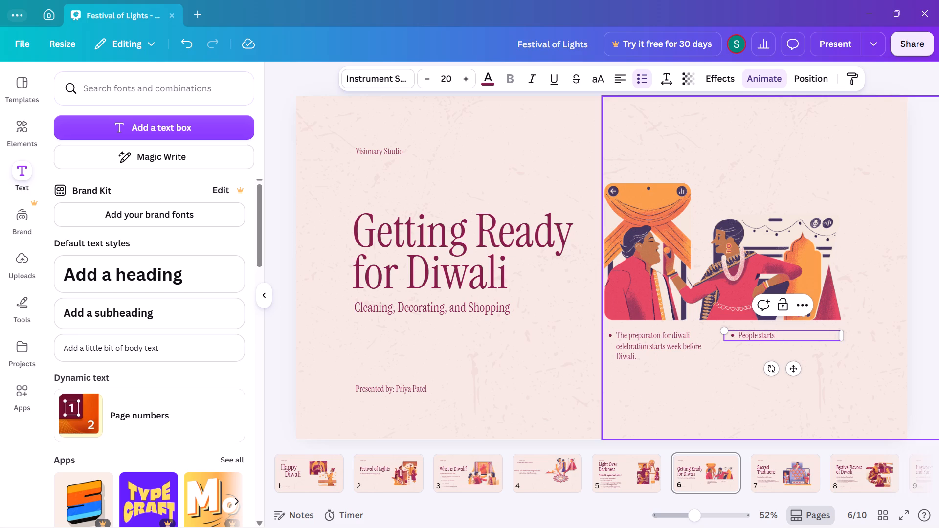
Continue the second bullet beneath the illustration with "to clean and decorate the house" after "People starts".
text(to cla)
key(BackSpace)
key(e)
text(an)
key(space)
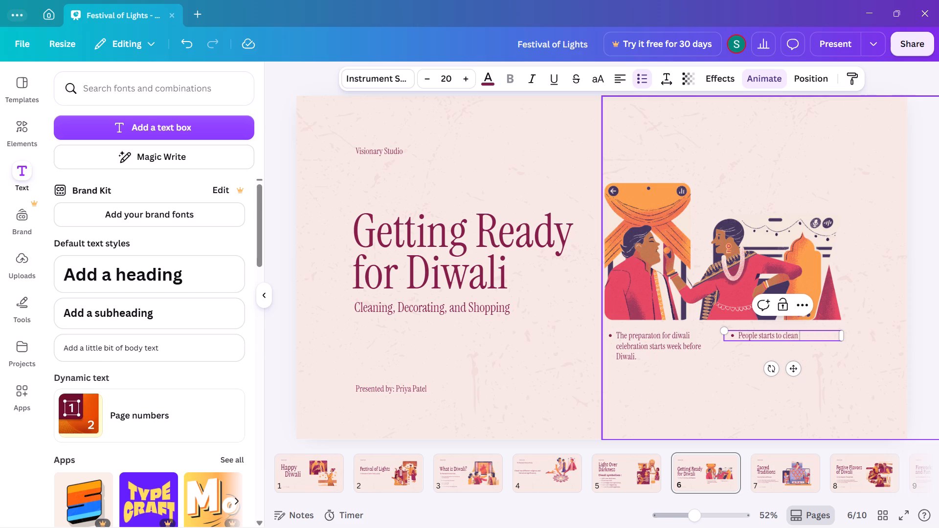
text(and decorate)
key(space)
text(the housen)
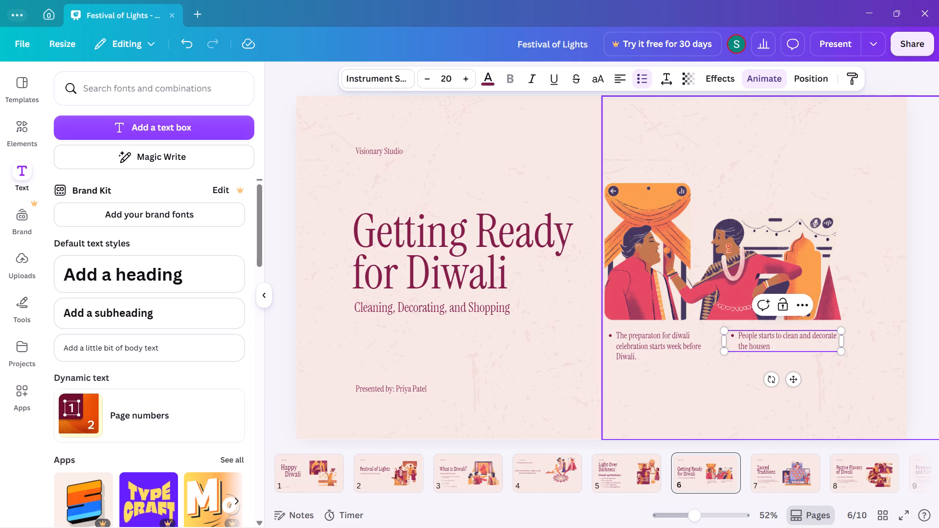
key(BackSpace)
key(space)
Extend the second bullet with ", light diyas, make beautiful rangolis," after "the house".
key(BackSpace)
text(, light)
key(space)
text(diyas)
key(space)
key(BackSpace)
text(, make)
key(space)
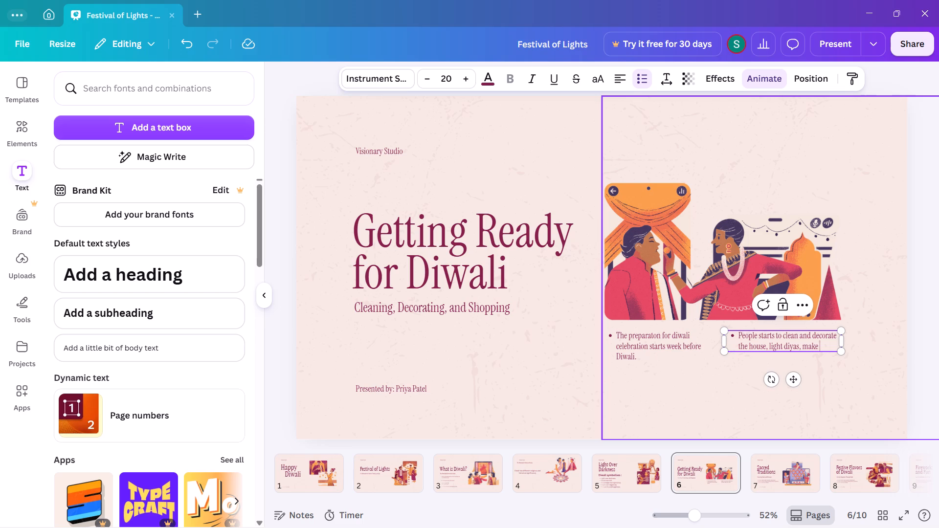
text(beayt)
key(BackSpace)
key(BackSpace)
text(utiful)
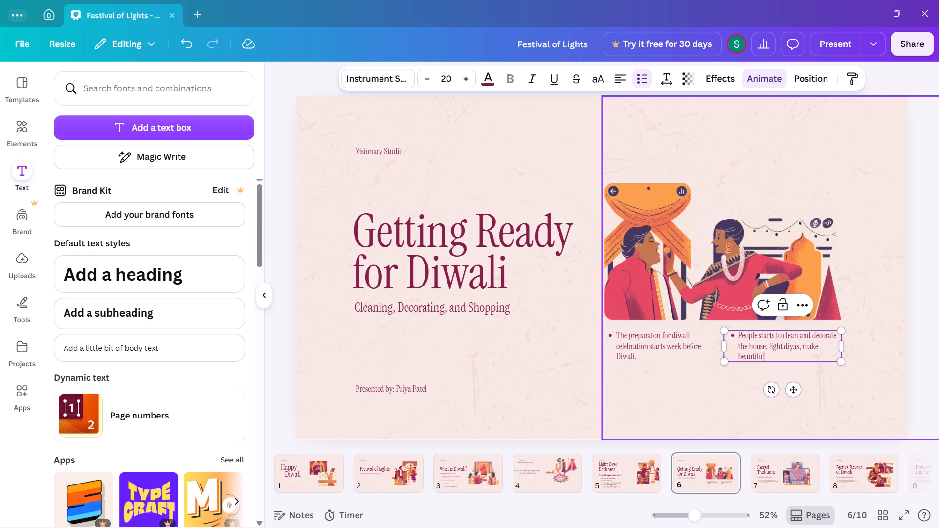
key(space)
text(ra)
text(ngolis)
key(space)
key(BackSpace)
text(,)
Add "prepare sweets, buy new cloths" to the end of the second bullet.
key(space)
key(p)
text(repare)
key(space)
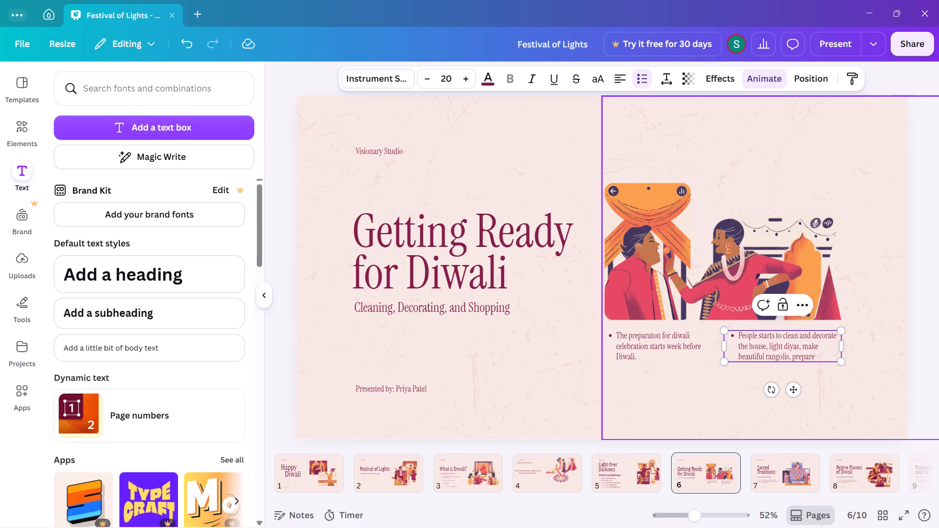
text(sweets)
key(space)
key(BackSpace)
text(,)
key(space)
text(buy)
key(space)
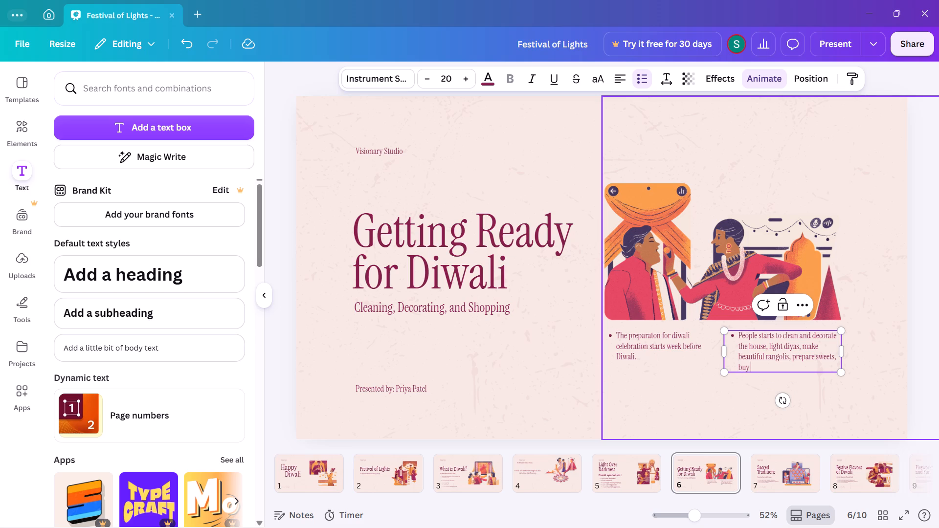
text(new)
key(space)
text(cloths)
key(space)
Finish the second bullet with "and celebrate with family." and leave the text box.
key(s)
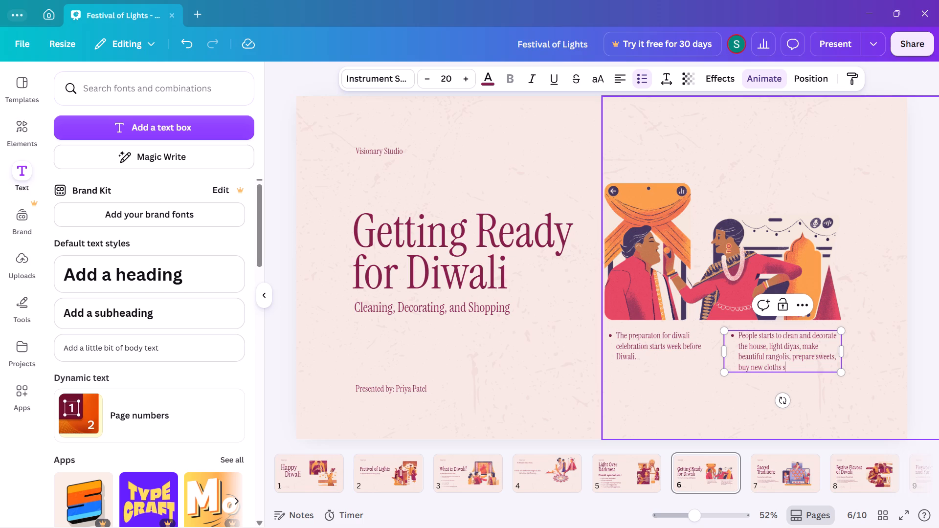
key(BackSpace)
text(and)
key(space)
key(c)
text(eler)
key(BackSpace)
text(brate)
key(space)
text(with)
key(space)
text(family)
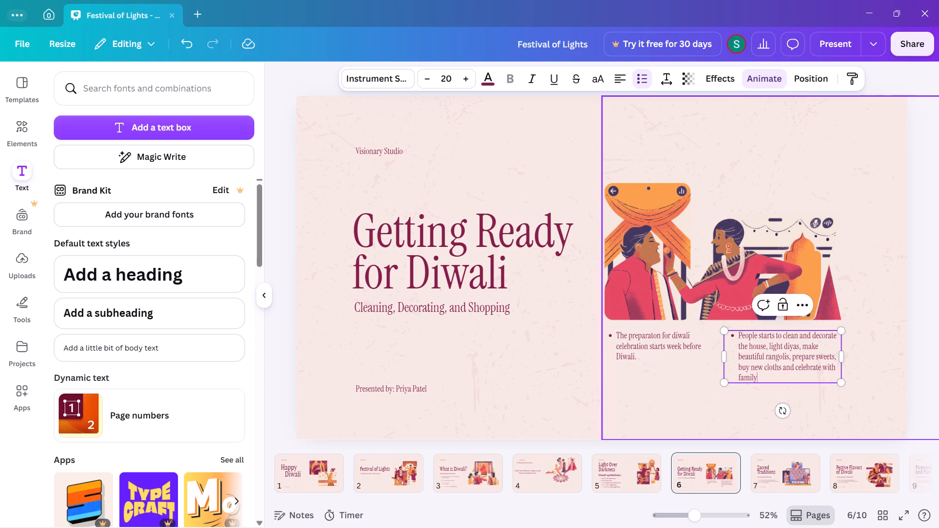
key(period)
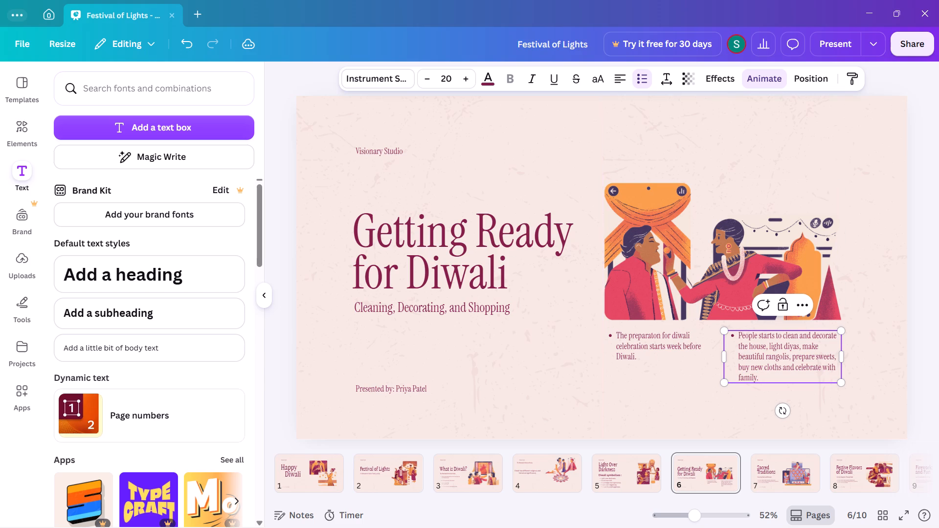
click(567, 361)
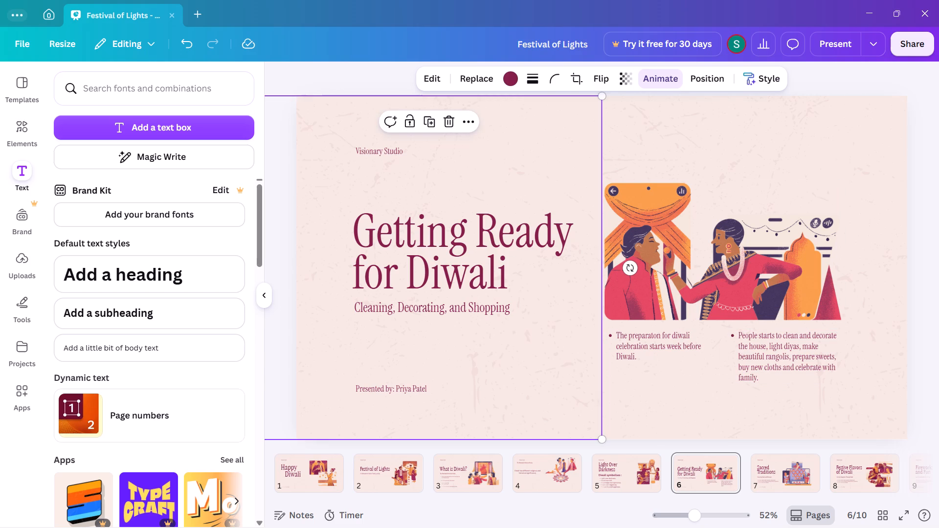
Delete the "Presented by" line beneath the subtitle on page 6.
click(387, 391)
click(428, 365)
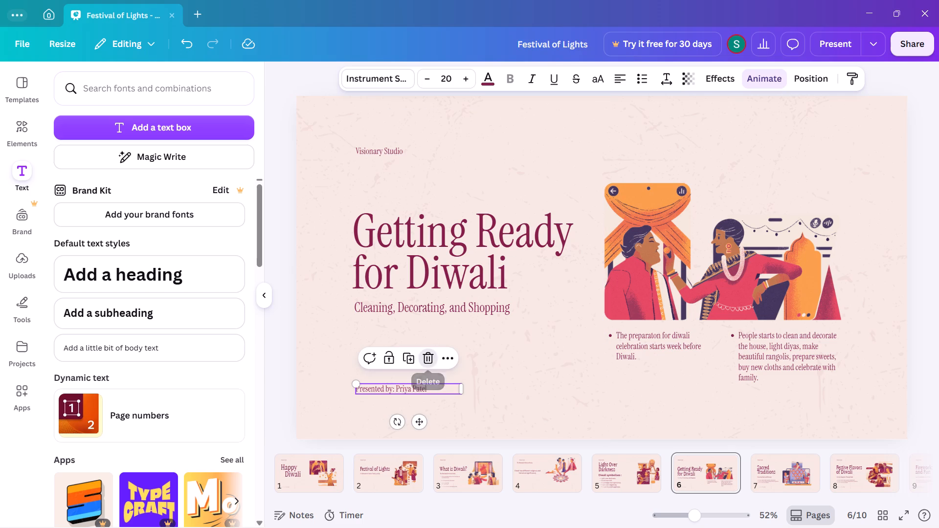
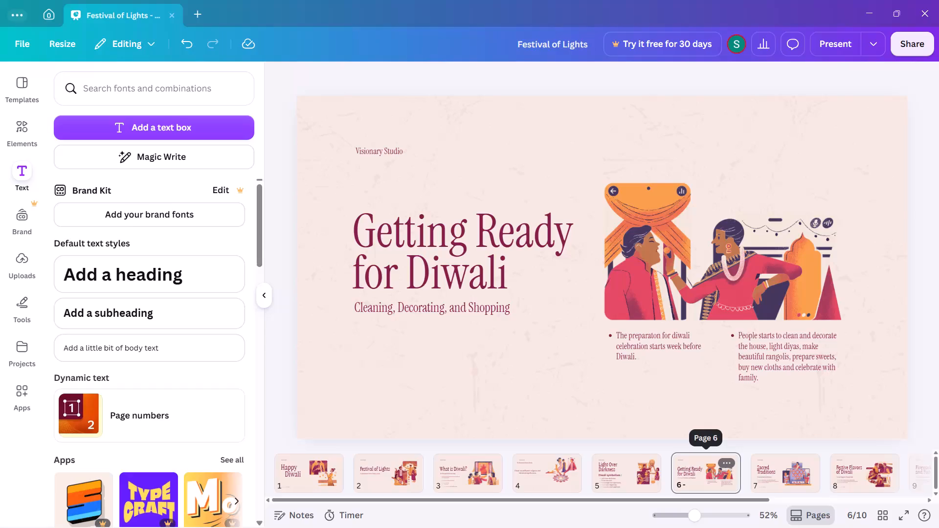
On page 7, move the "Sacred Traditions" heading up and place the "Honoring Gods and Blessings" subtitle just beneath it.
scroll(716, 469, down, 2)
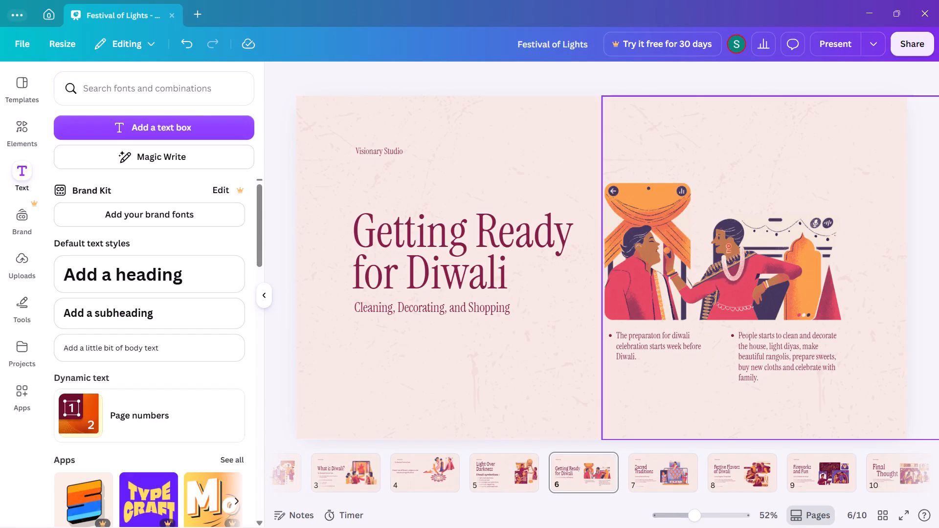
scroll(683, 321, down, 3)
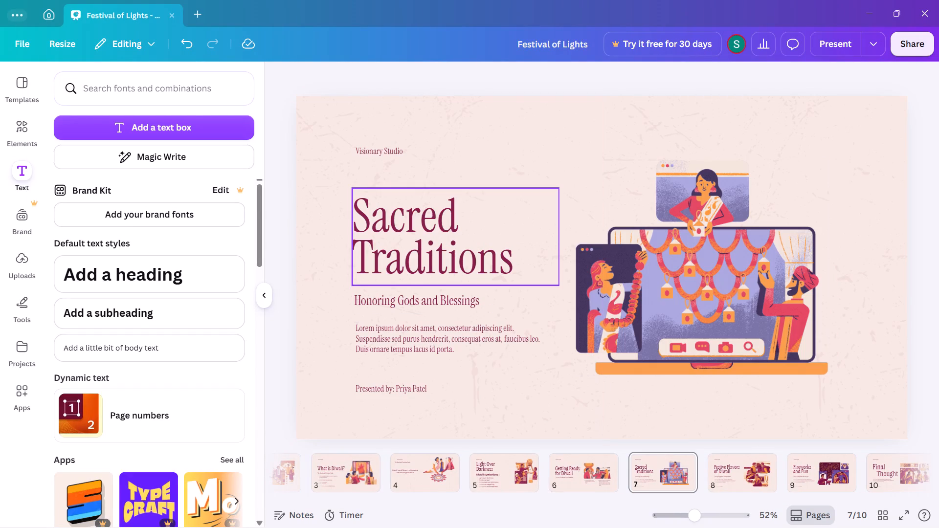
drag(405, 216, 406, 187)
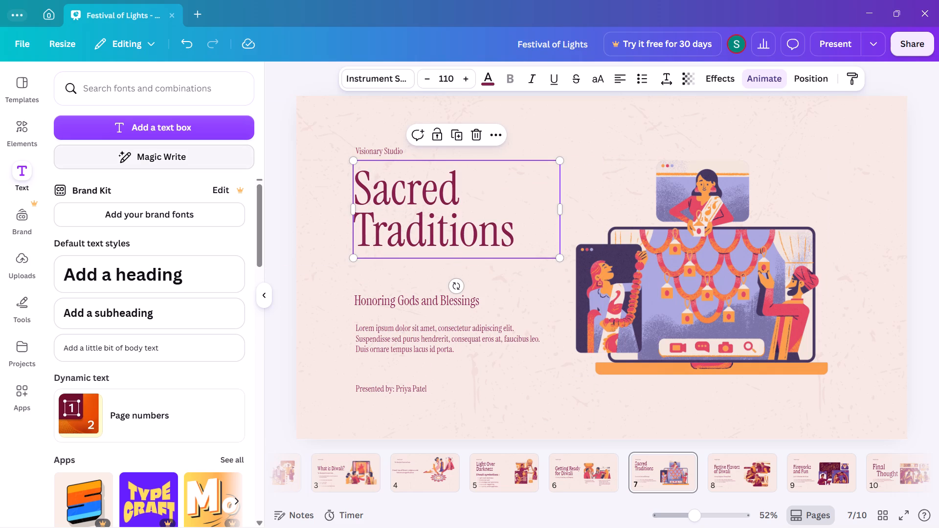
drag(399, 297, 401, 265)
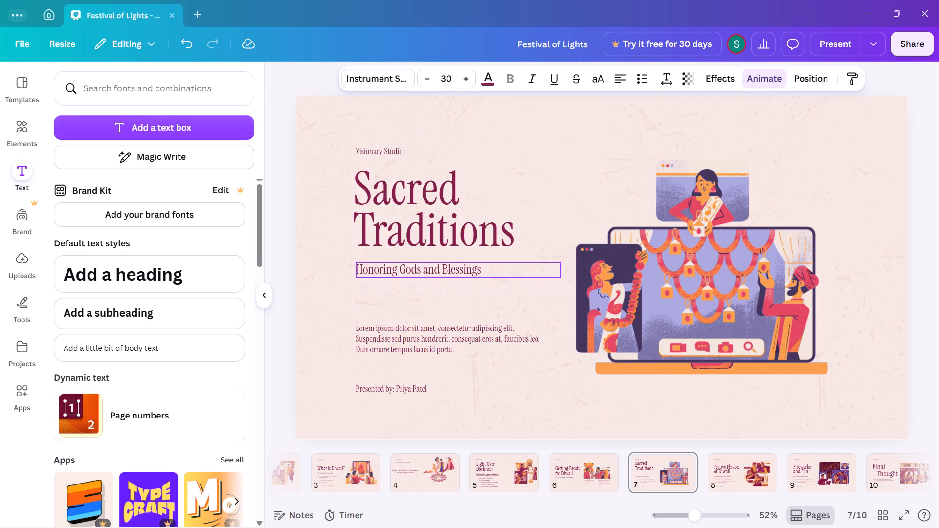
drag(401, 265, 400, 264)
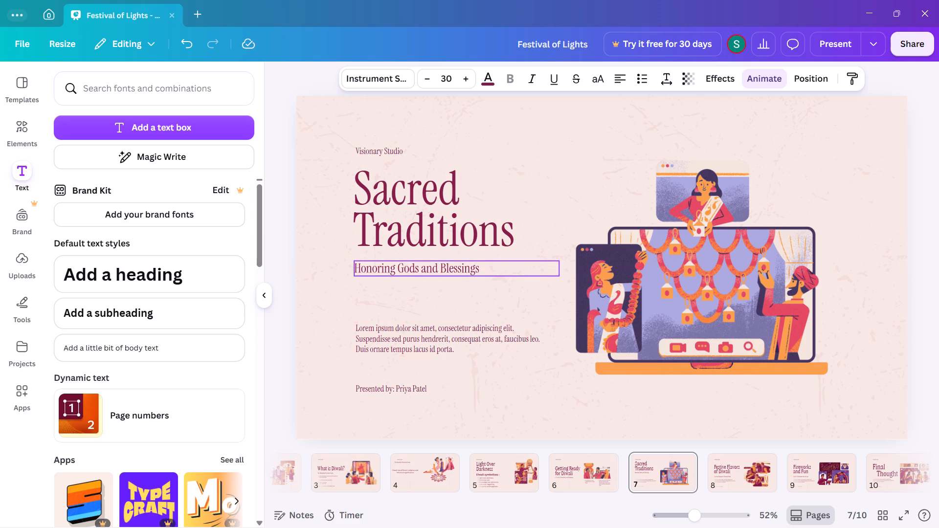
drag(400, 264, 396, 264)
click(407, 264)
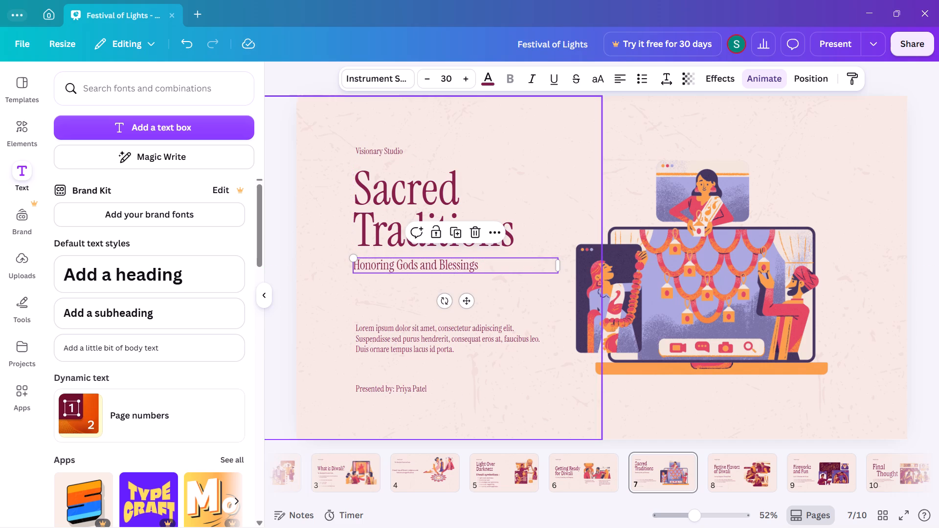
click(319, 292)
Move the lorem ipsum paragraph up beneath the subtitle and clear its placeholder text.
drag(382, 330, 383, 330)
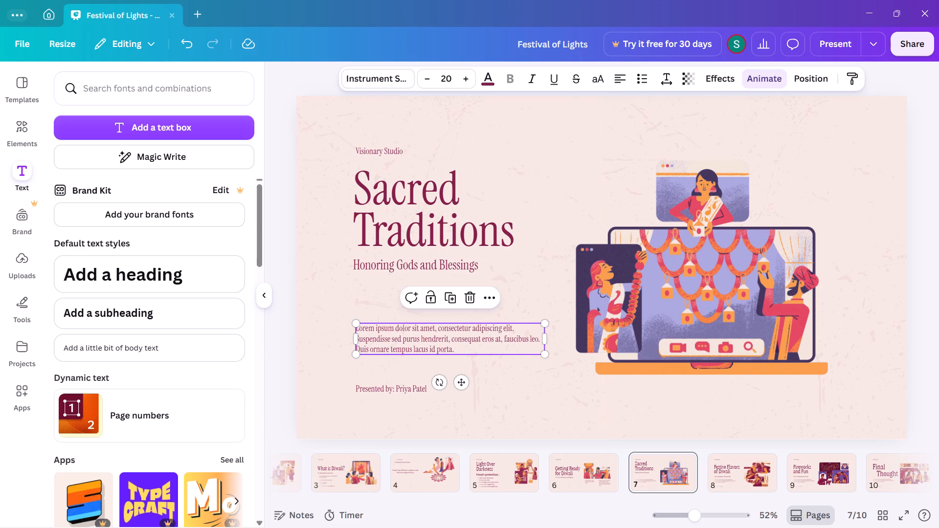
drag(383, 330, 382, 296)
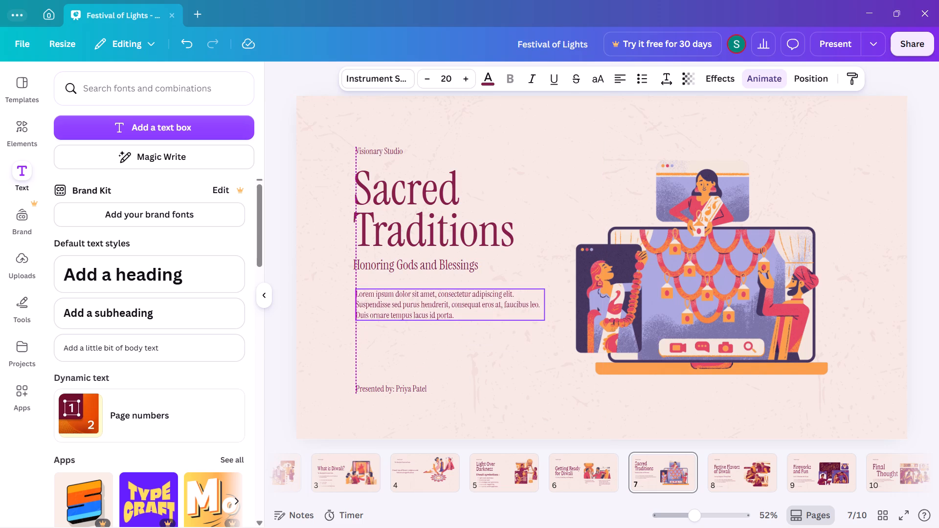
drag(382, 296, 379, 294)
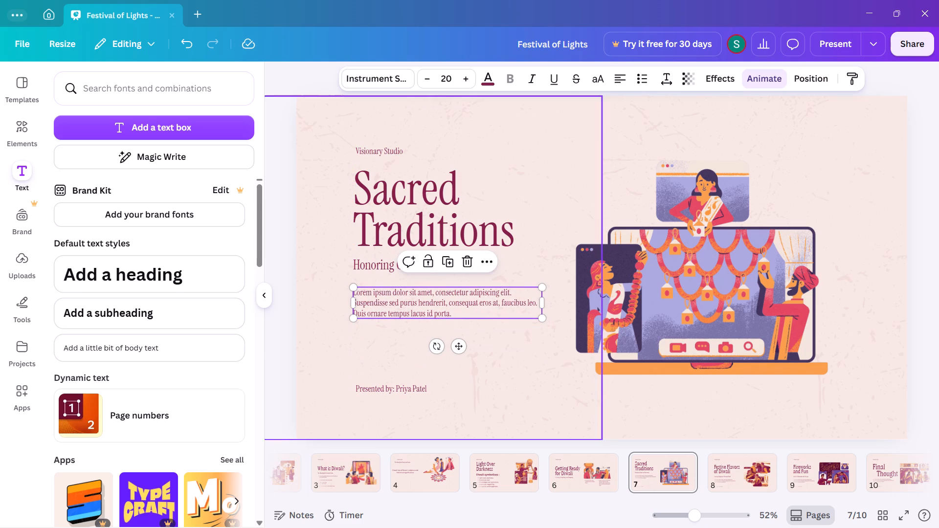
click(453, 308)
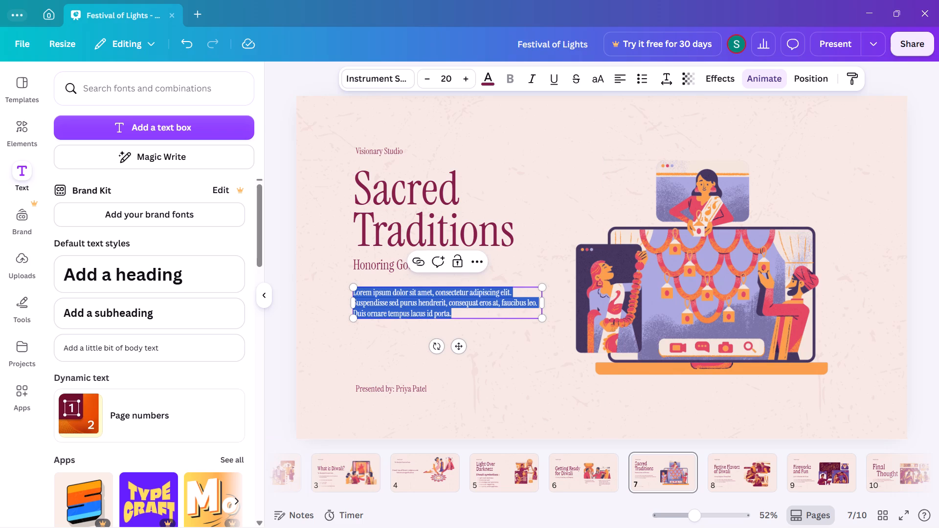
key(BackSpace)
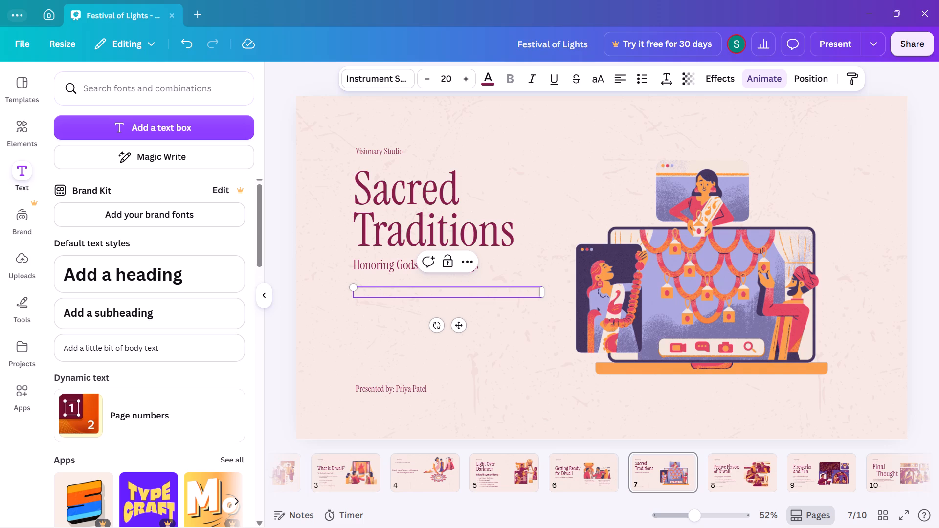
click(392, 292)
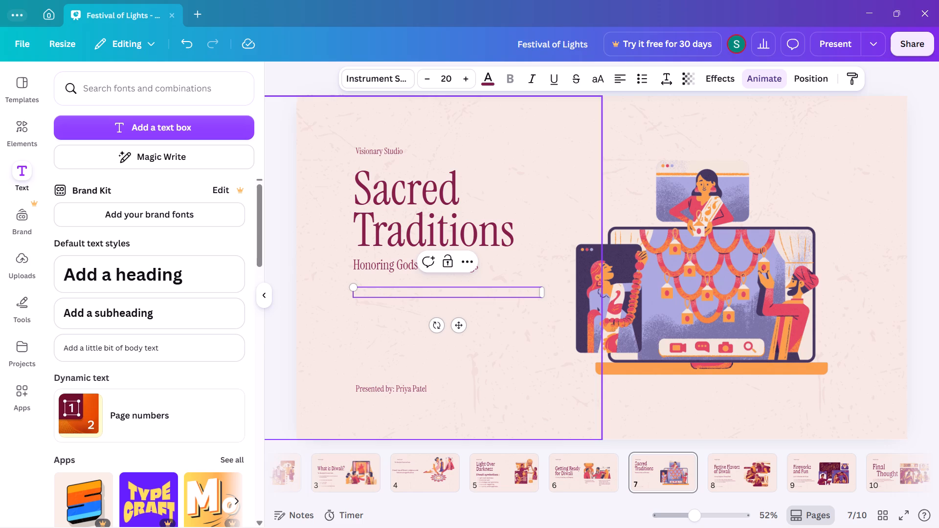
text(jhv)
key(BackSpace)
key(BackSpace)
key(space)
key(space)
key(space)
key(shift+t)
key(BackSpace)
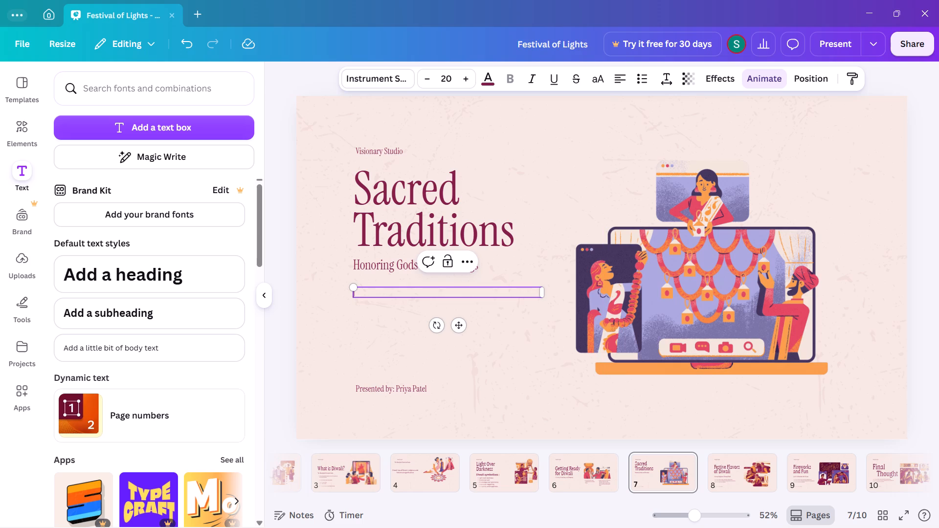
Move the emptied paragraph box down to just above the "Presented by" line.
drag(460, 327, 461, 387)
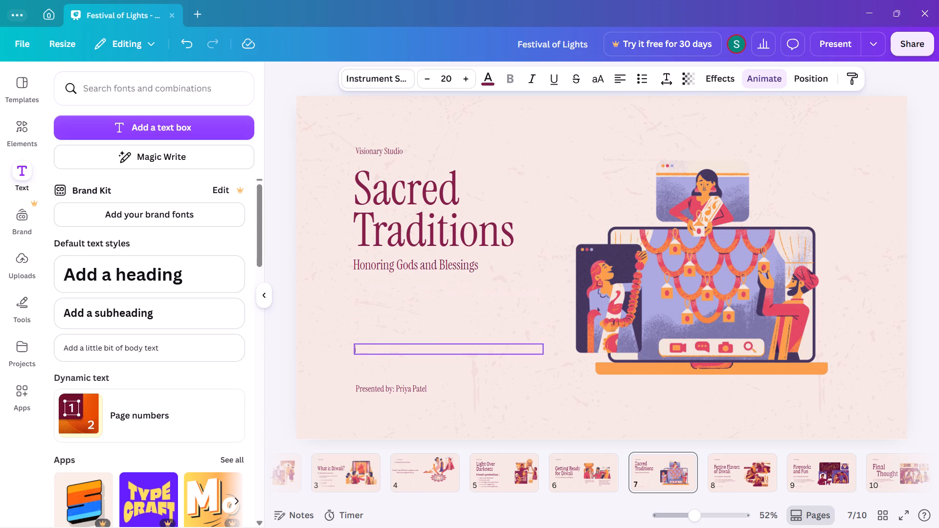
drag(461, 387, 453, 376)
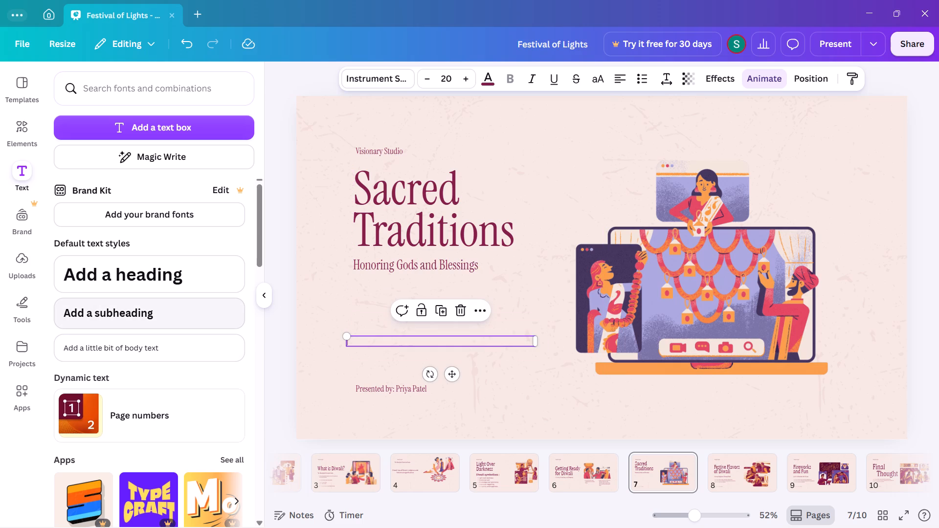
Add a body-text box above the "Presented by" line and clear its default text.
click(134, 351)
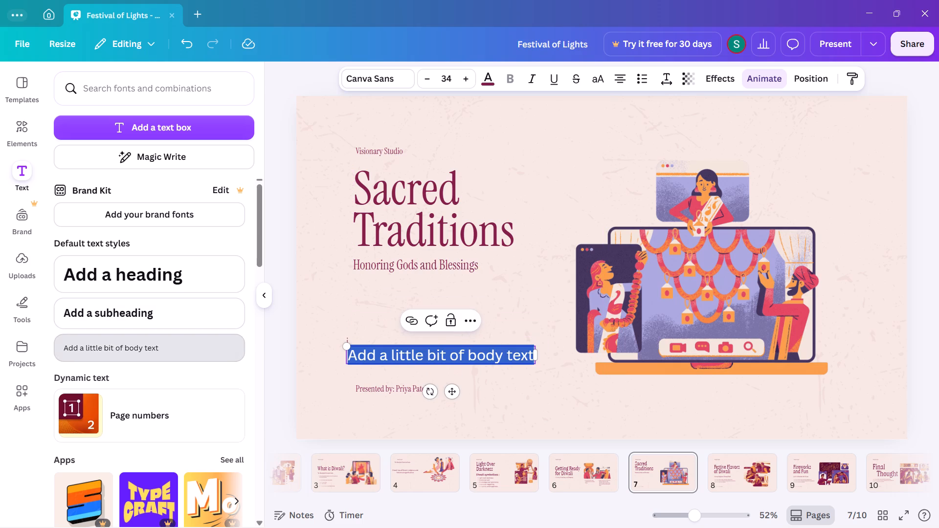
click(423, 360)
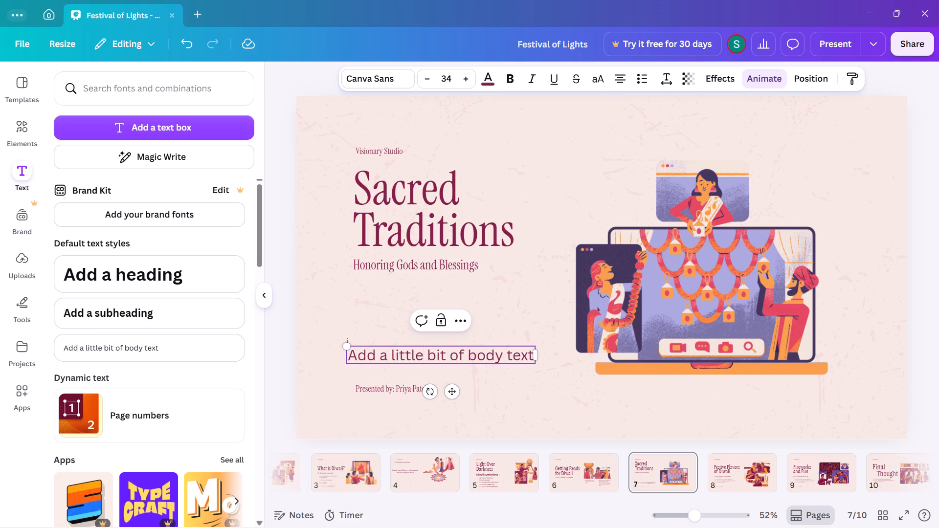
click(528, 356)
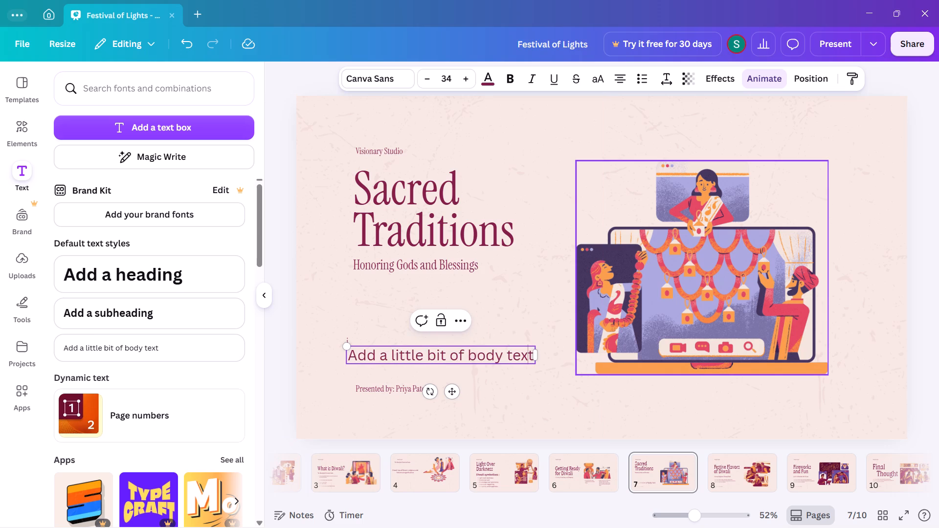
key(Right)
key(BackSpace)
key(BackSpace)
key(BackSpace)
key(BackSpace)
key(BackSpace)
key(BackSpace)
key(BackSpace)
key(BackSpace)
key(BackSpace)
key(BackSpace)
key(BackSpace)
key(BackSpace)
key(BackSpace)
key(BackSpace)
key(BackSpace)
key(BackSpace)
key(BackSpace)
key(BackSpace)
key(BackSpace)
key(BackSpace)
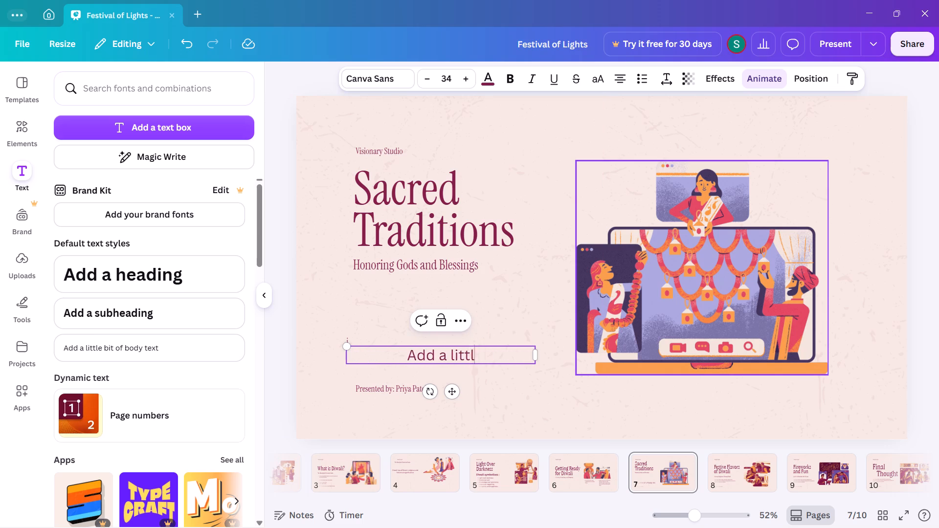
key(BackSpace)
key(BackSpace)
key(BackSpace)
key(BackSpace)
key(BackSpace)
key(BackSpace)
key(BackSpace)
key(BackSpace)
key(BackSpace)
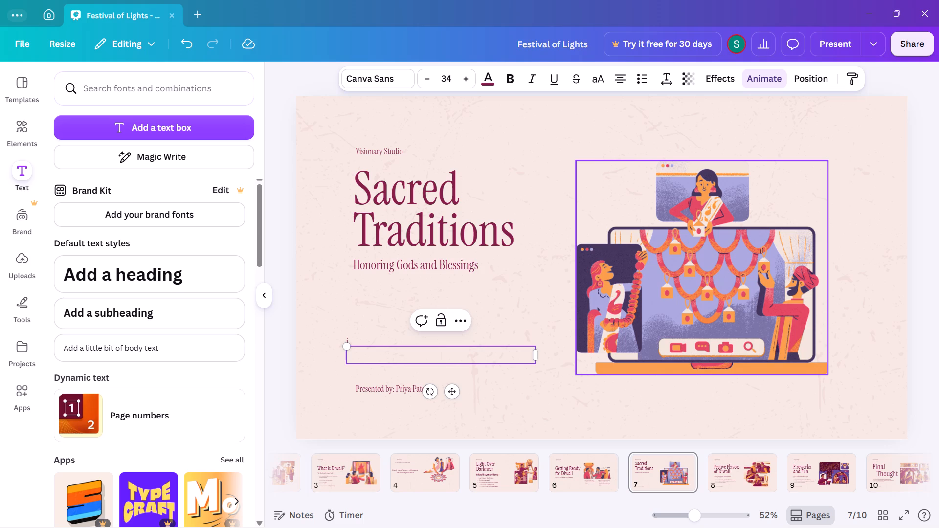
Enter "Religious and historical significance:" in the new body-text box.
key(r)
key(BackSpace)
text(Reli)
text(gious and)
key(space)
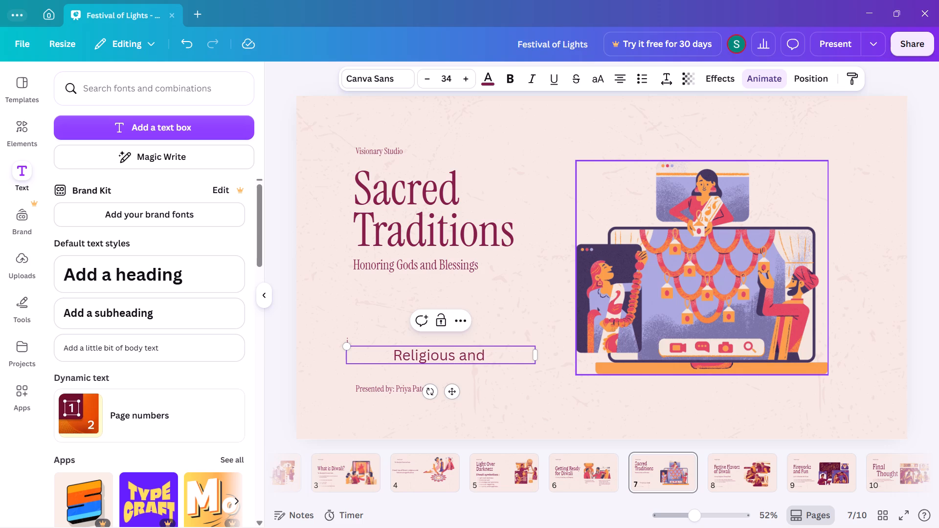
text(his)
text(torical sig)
text(nificance)
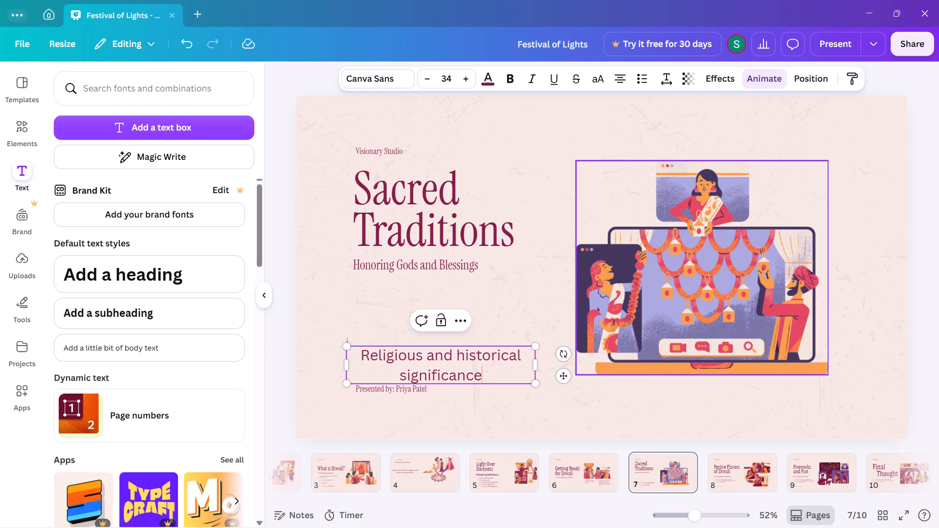
key(shift+colon)
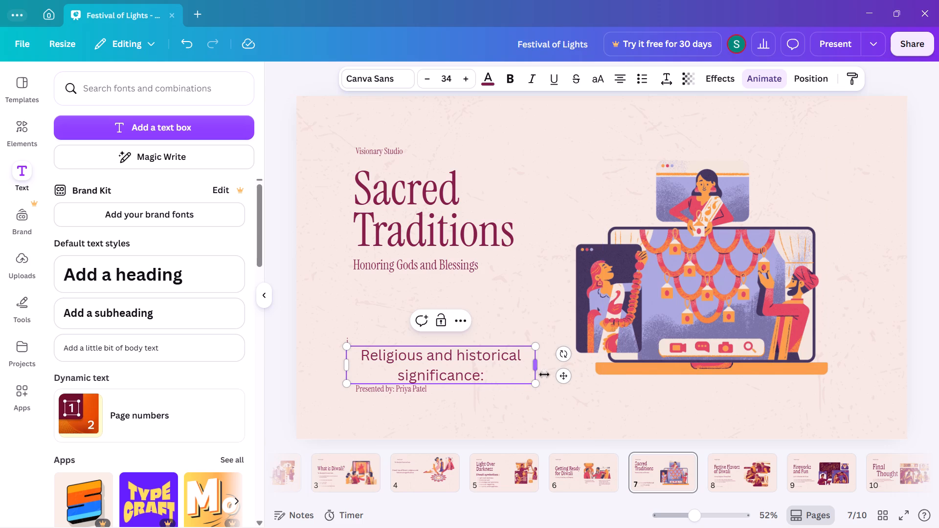
Move the "Religious and historical significance:" text up beneath the subtitle, aligned with the heading's left edge.
drag(562, 378, 551, 319)
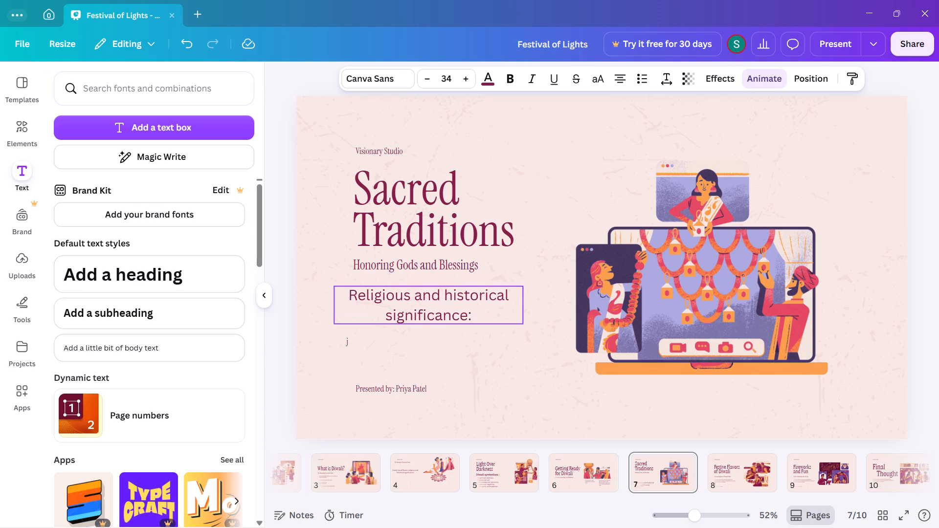
drag(551, 319, 566, 312)
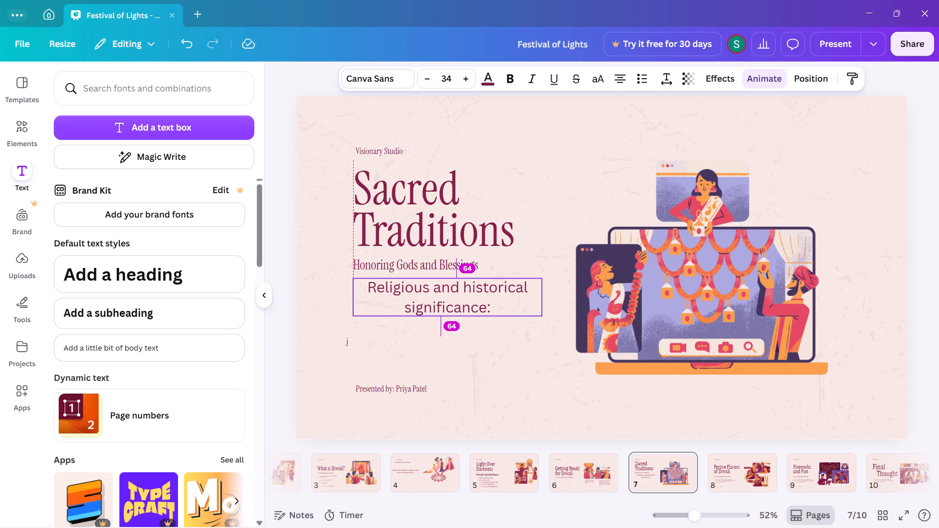
drag(566, 312, 567, 312)
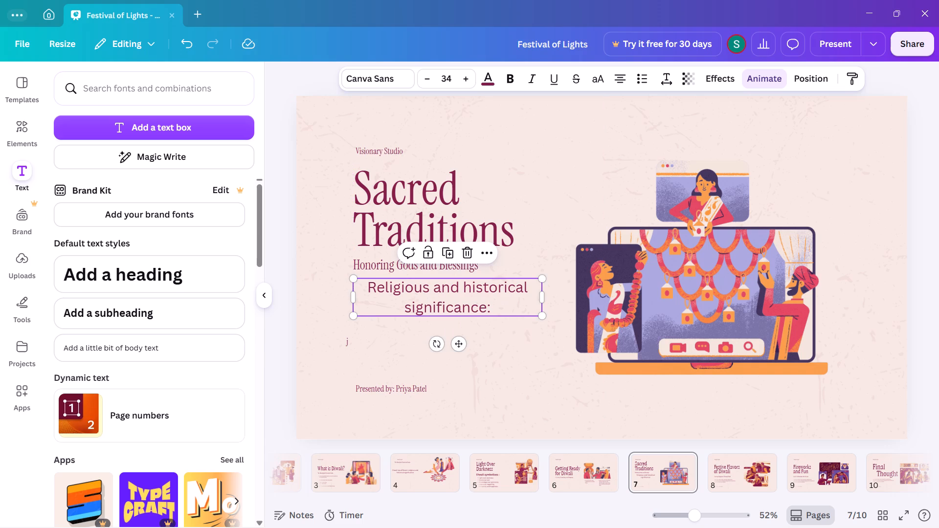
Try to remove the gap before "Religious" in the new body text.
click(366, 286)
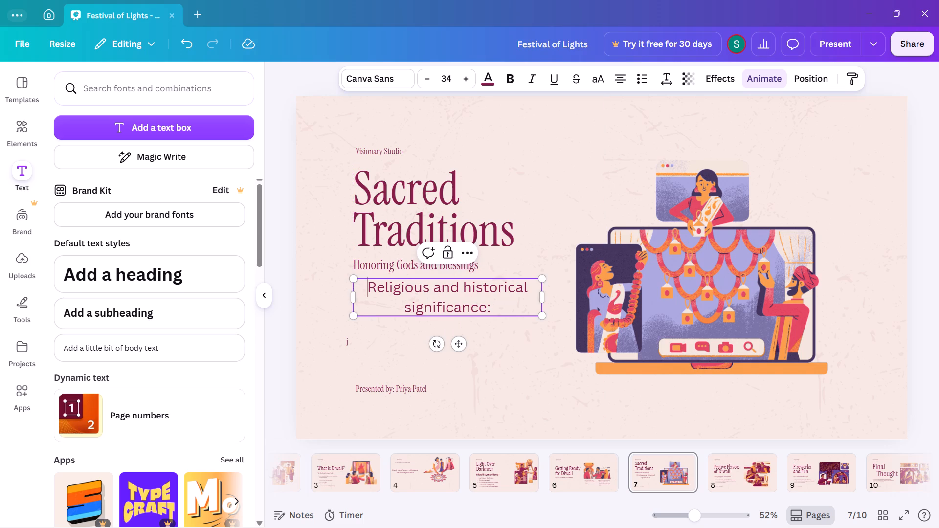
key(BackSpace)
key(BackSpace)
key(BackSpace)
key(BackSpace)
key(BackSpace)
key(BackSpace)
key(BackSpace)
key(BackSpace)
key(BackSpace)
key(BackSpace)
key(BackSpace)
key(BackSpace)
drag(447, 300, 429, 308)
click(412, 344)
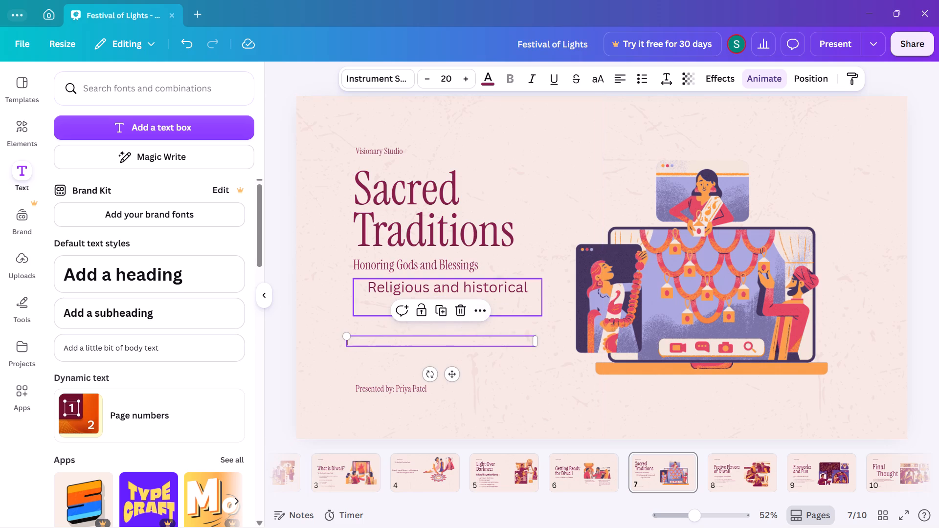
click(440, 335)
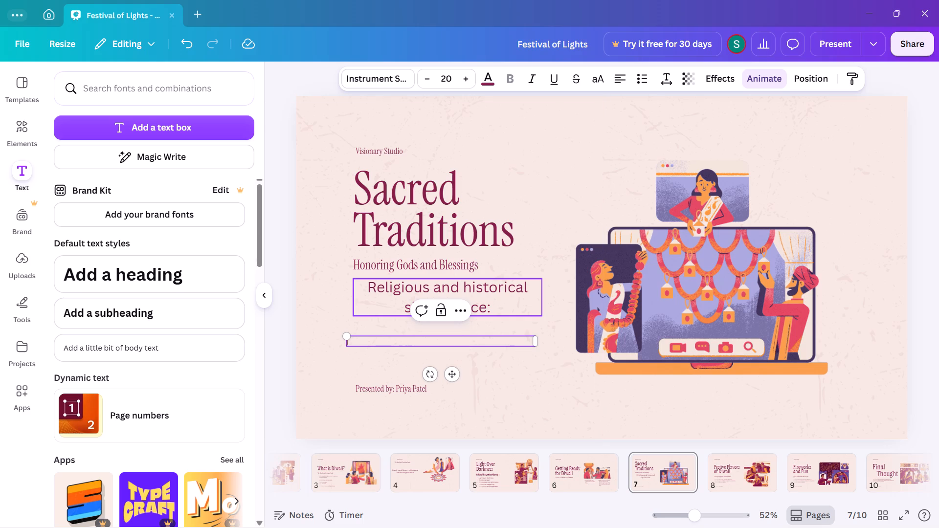
Delete the "Presented by" line on page 7.
click(398, 384)
click(426, 357)
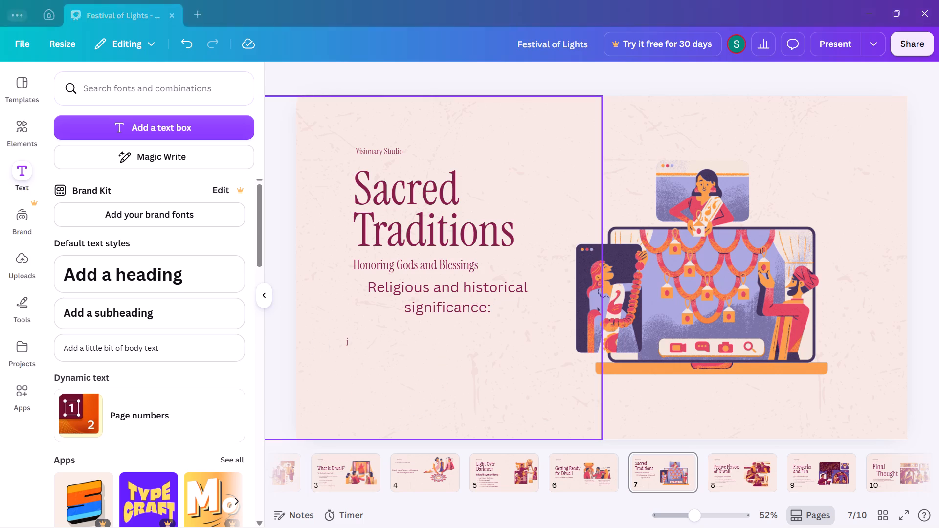